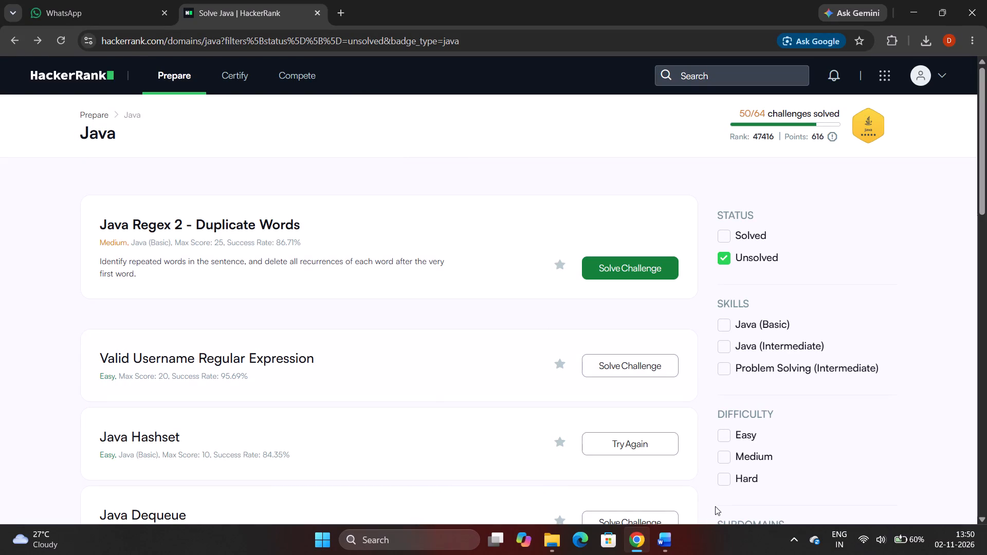
Switch to the JAVA Report of Micro-project document in Word and look over its sections up to Literature Review.
click(672, 540)
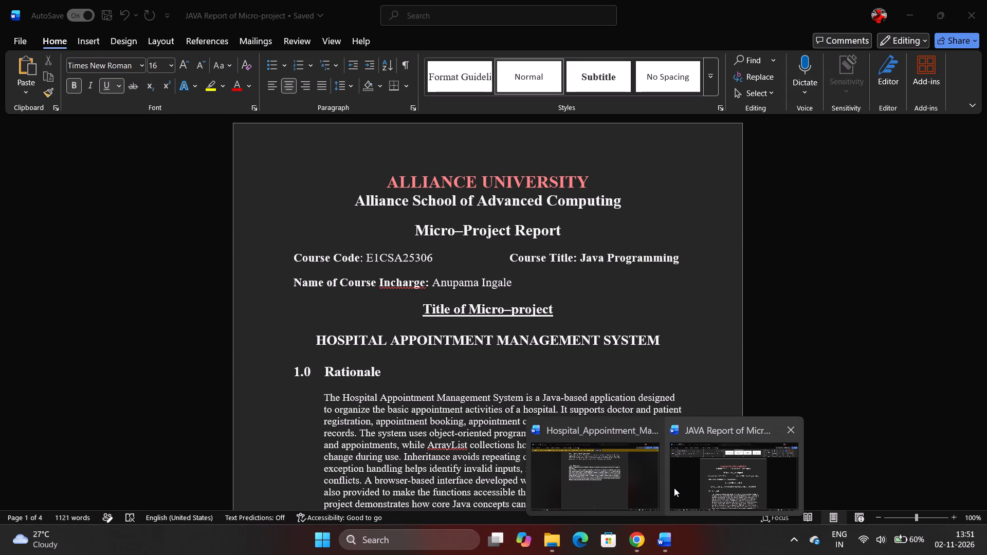
click(674, 488)
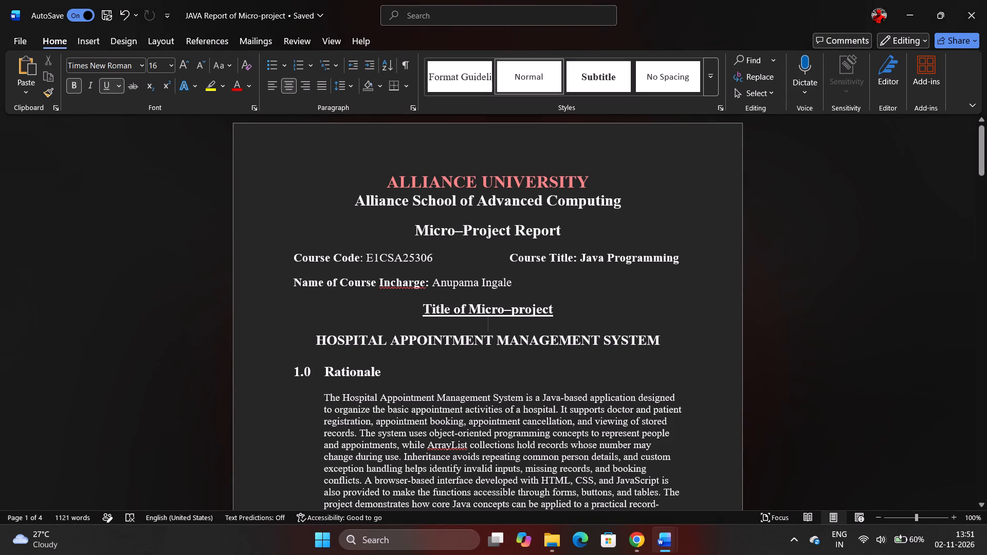
scroll(536, 295, down, 2)
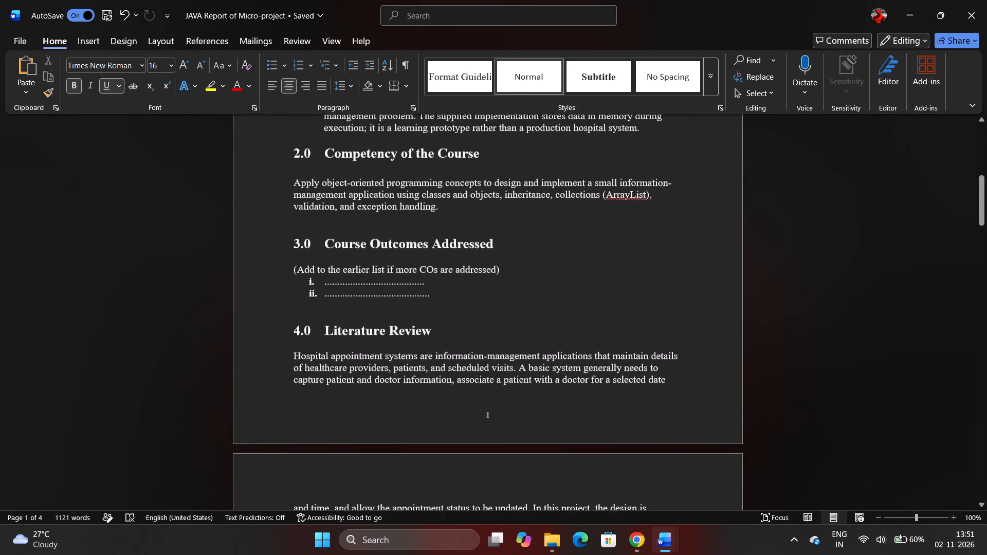
scroll(536, 295, down, 1)
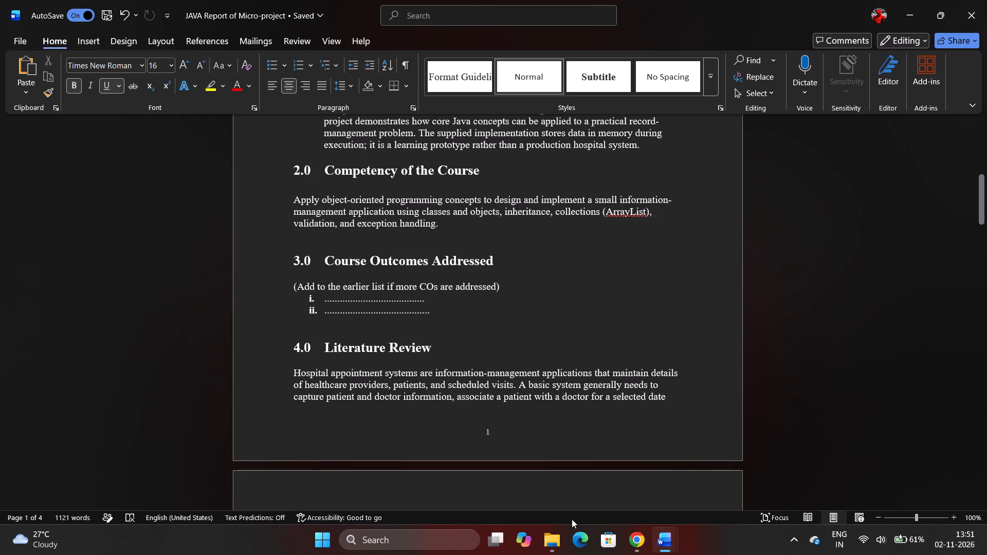
Open the Hospital Appointment Management System Team Contribution PDF from the Downloads folder and read it through to the conclusion.
click(553, 549)
double_click(203, 276)
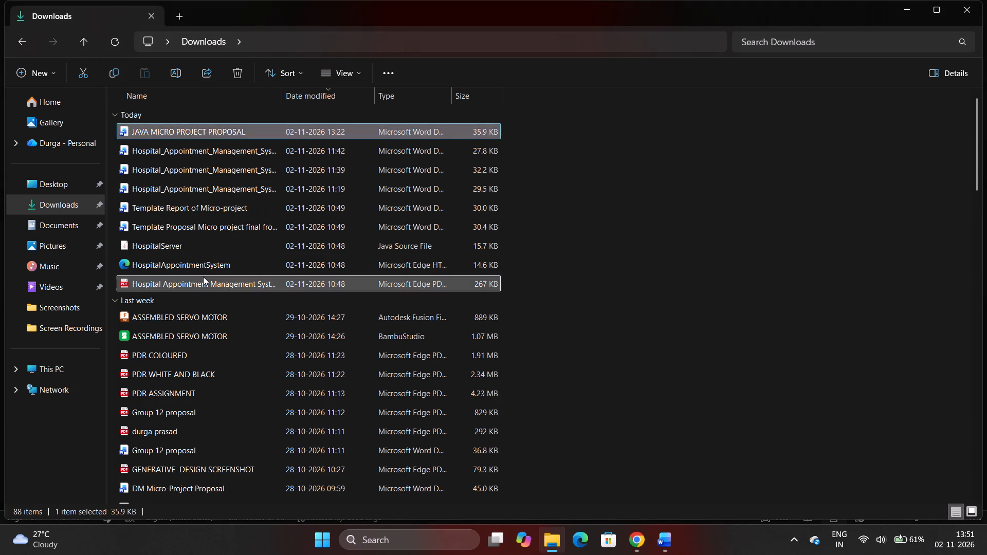
scroll(409, 274, down, 1)
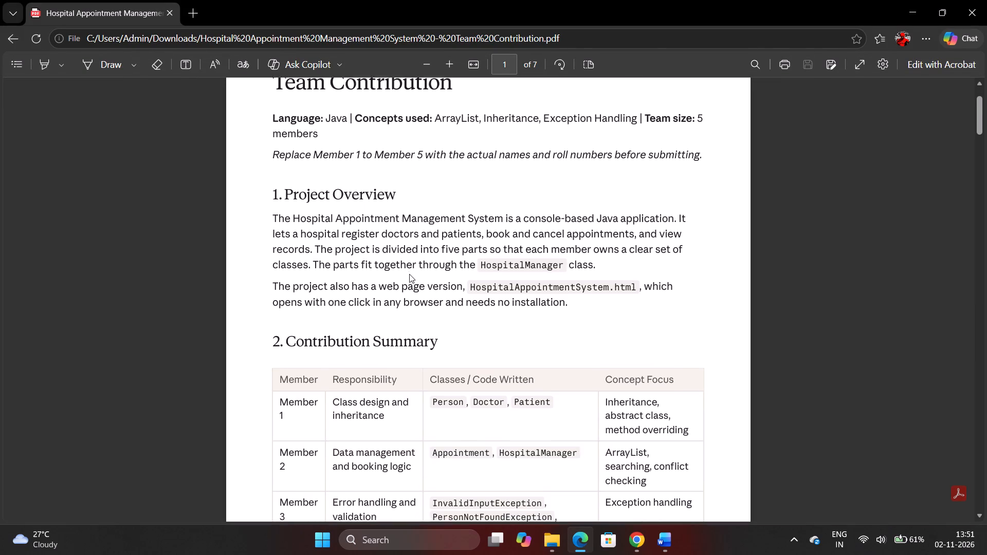
scroll(409, 274, down, 2)
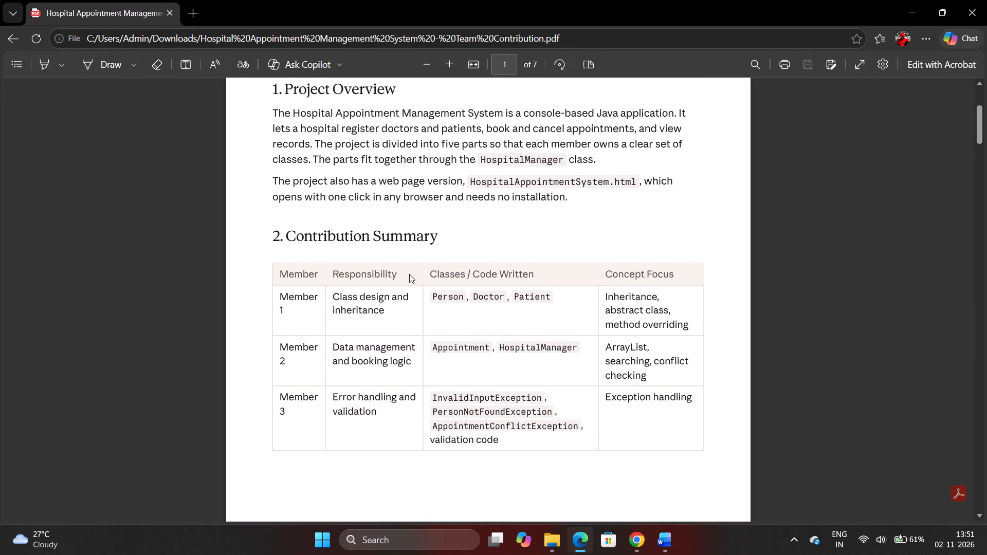
scroll(409, 274, down, 2)
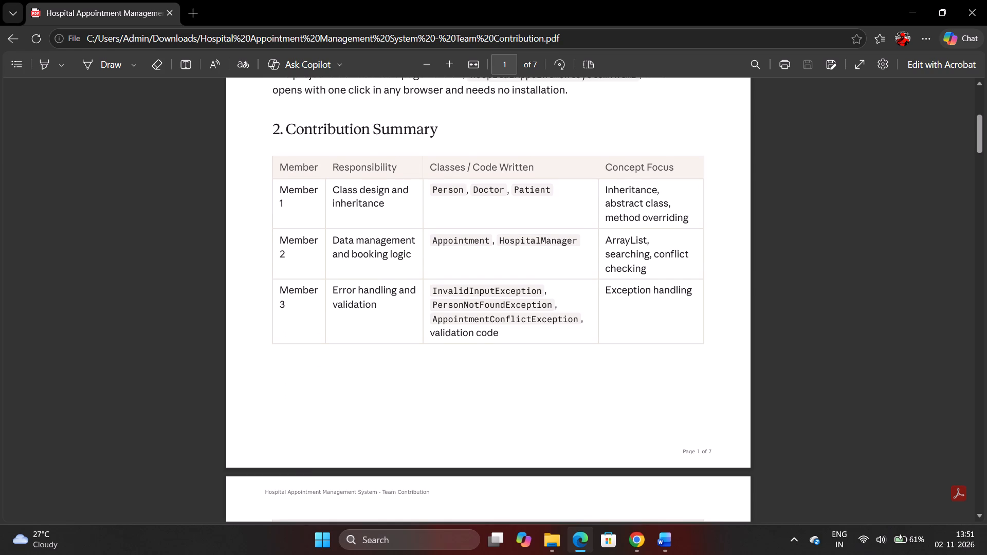
scroll(637, 263, down, 1)
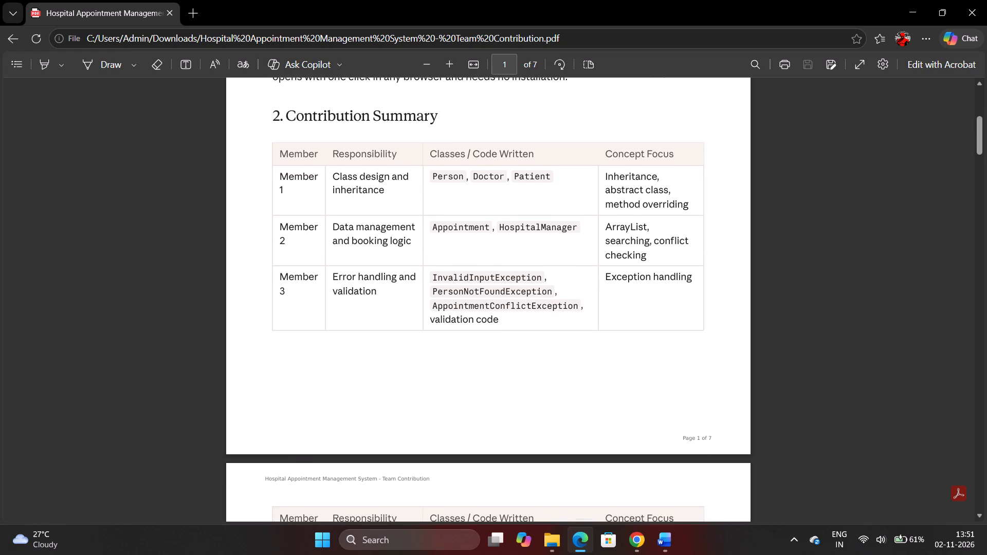
scroll(637, 263, down, 4)
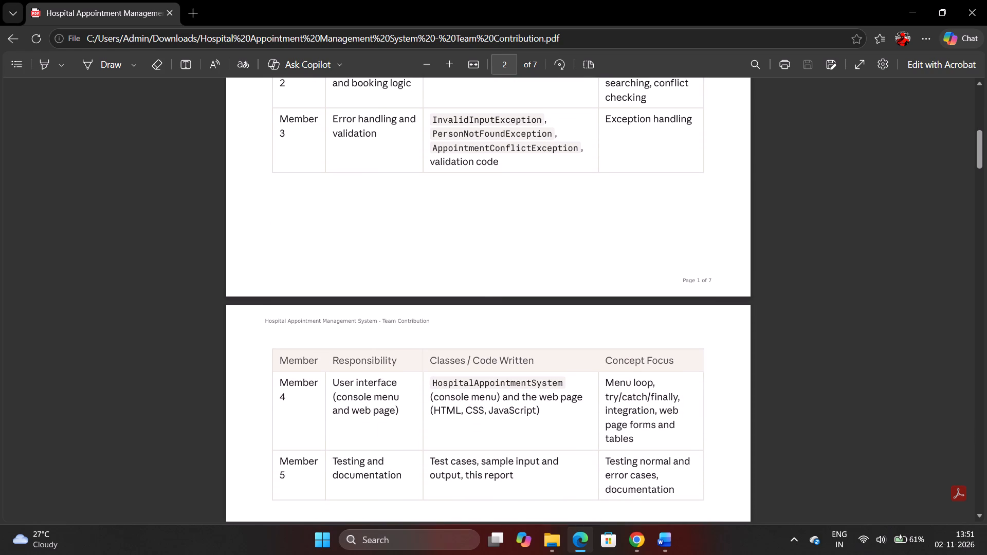
scroll(637, 263, down, 3)
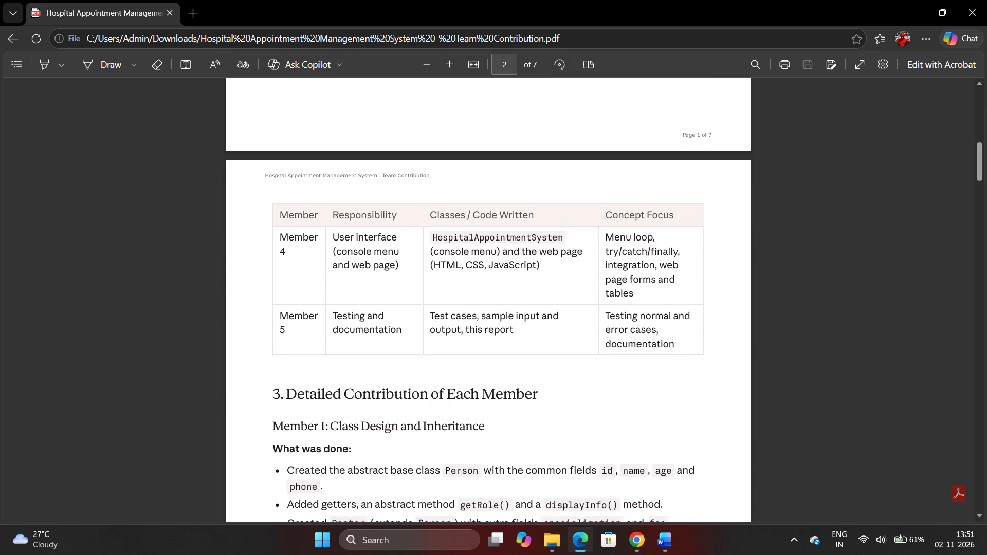
scroll(637, 263, down, 2)
scroll(637, 263, up, 1)
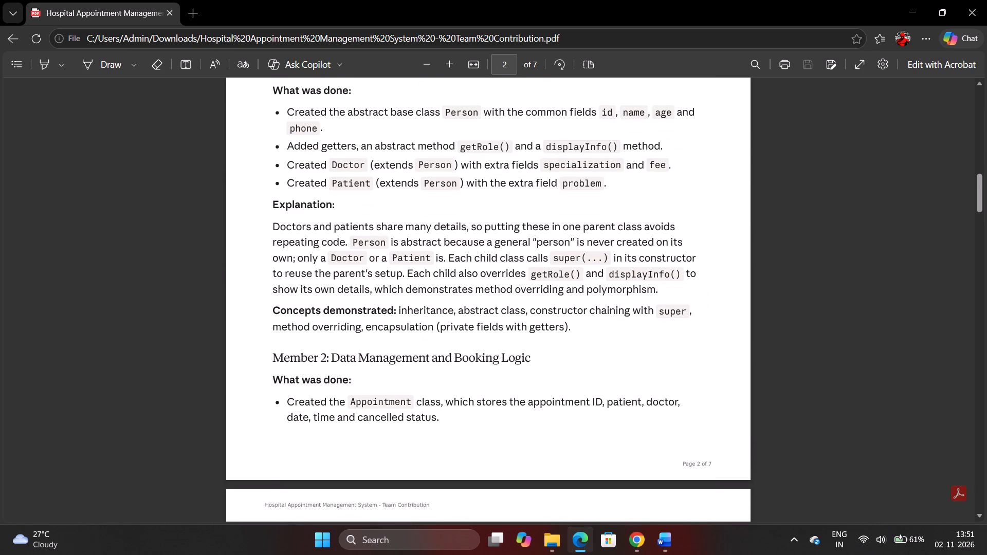
scroll(637, 263, up, 1)
scroll(637, 263, down, 5)
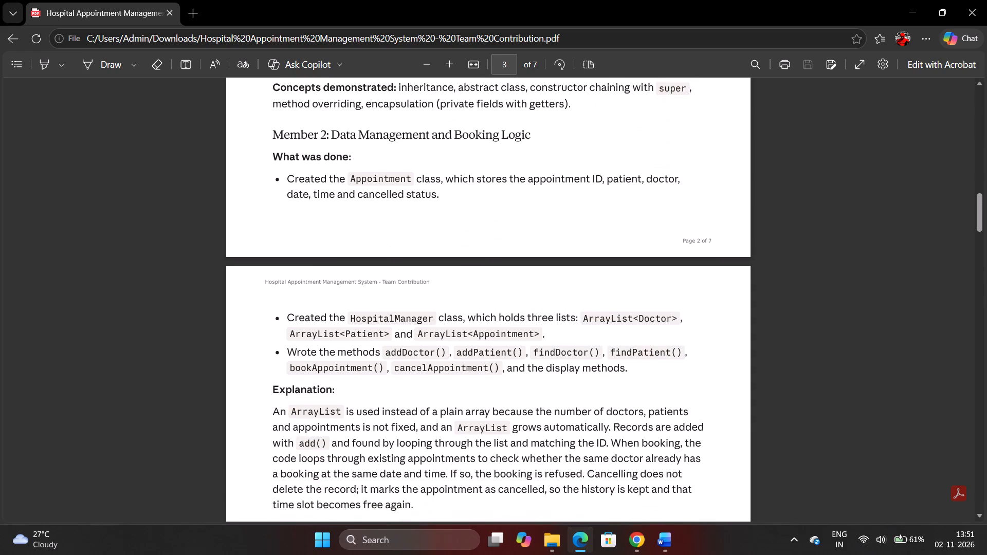
scroll(637, 263, down, 5)
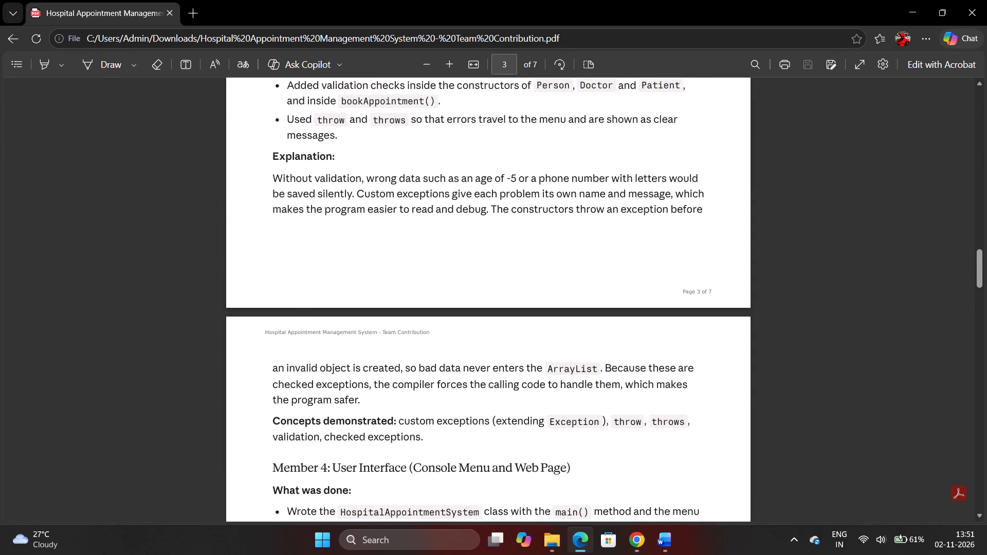
scroll(637, 263, down, 8)
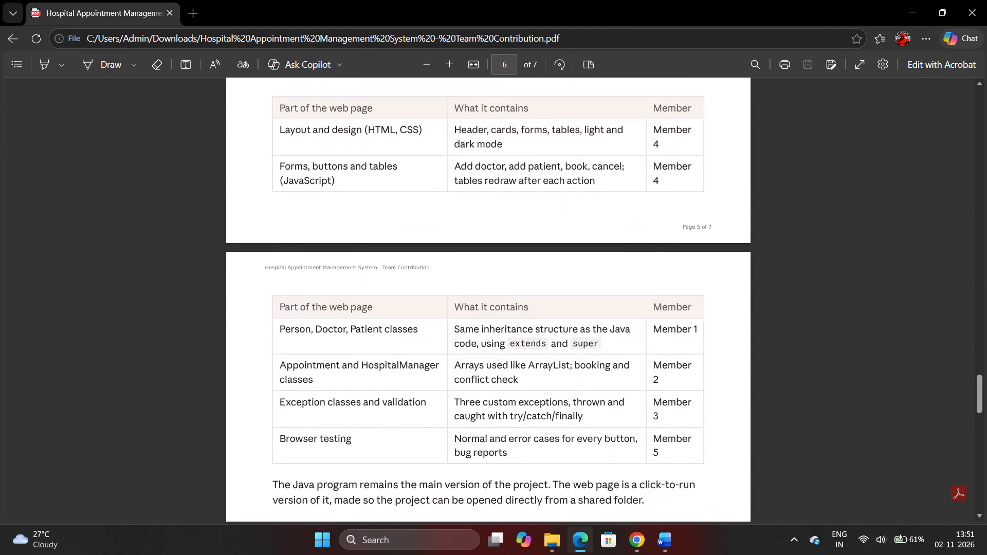
scroll(638, 248, down, 6)
Examine the Concepts Covered by the Team table in section 6 of the PDF.
scroll(638, 248, up, 2)
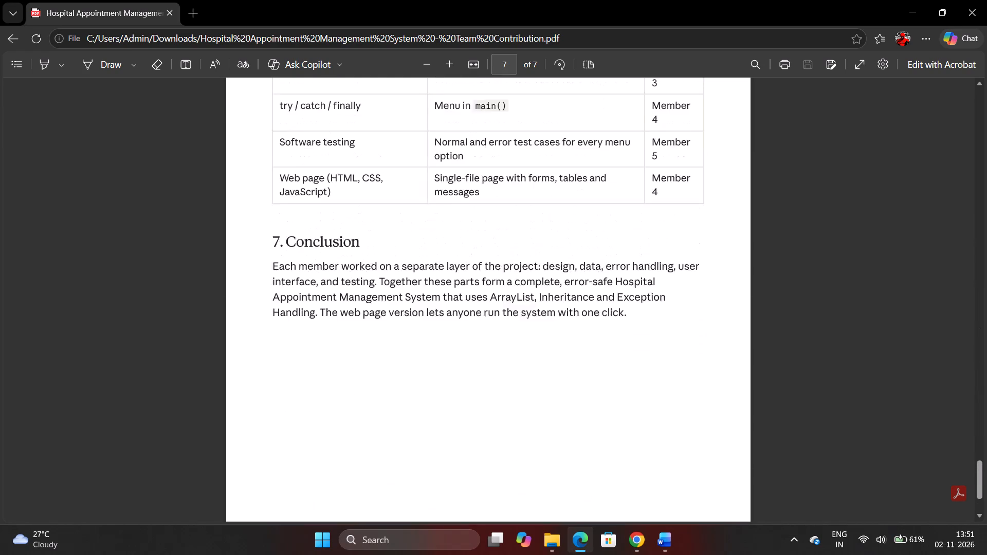
scroll(638, 248, up, 3)
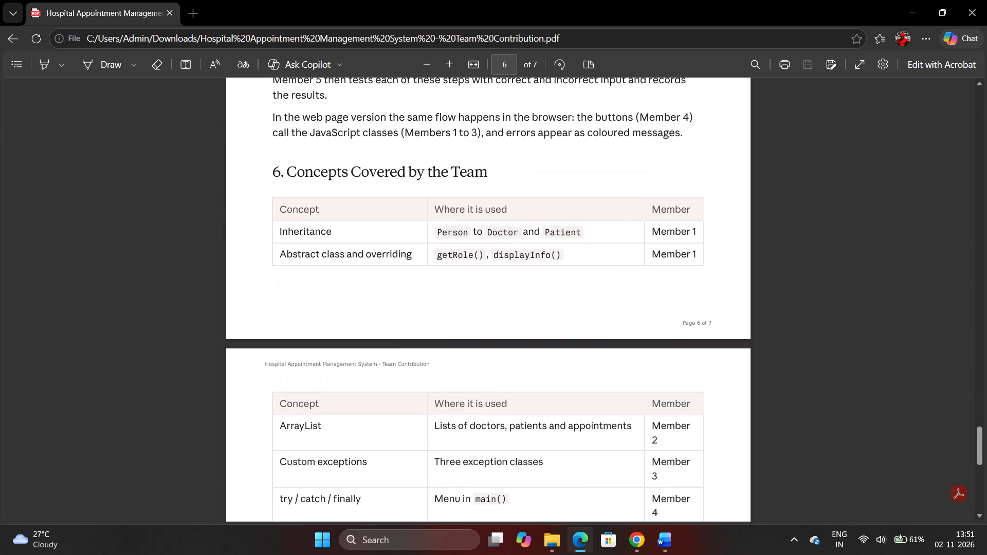
scroll(638, 248, up, 3)
scroll(638, 248, down, 1)
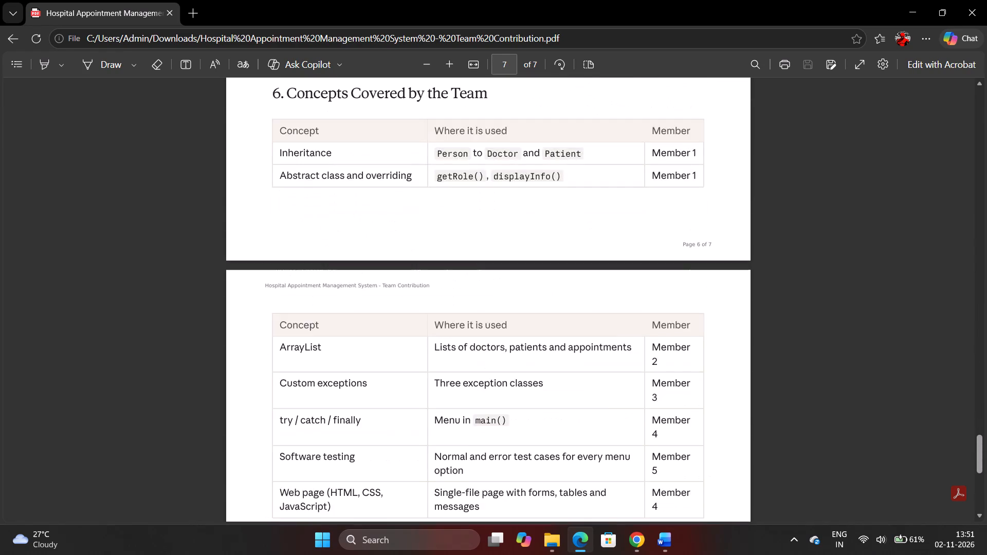
scroll(638, 248, up, 3)
scroll(638, 248, down, 1)
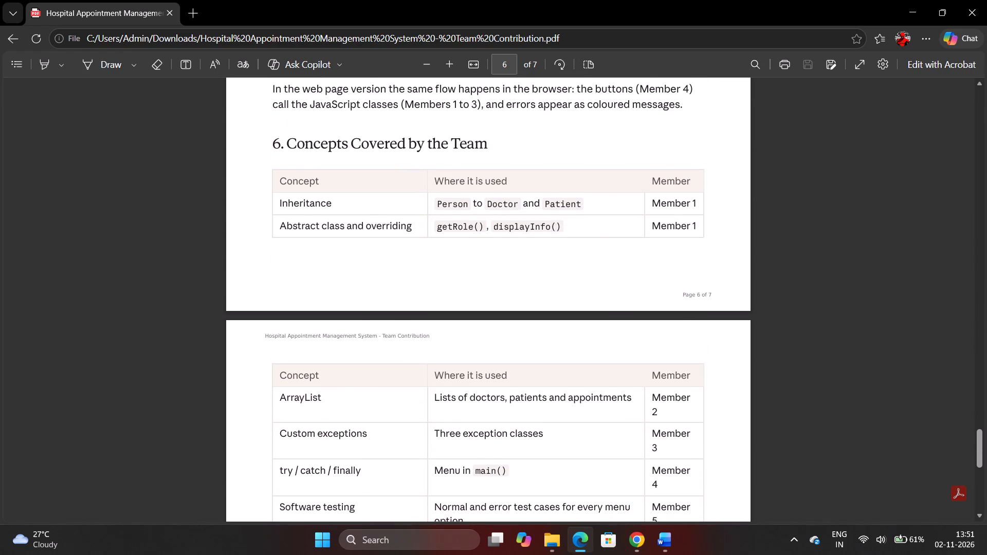
scroll(638, 248, down, 2)
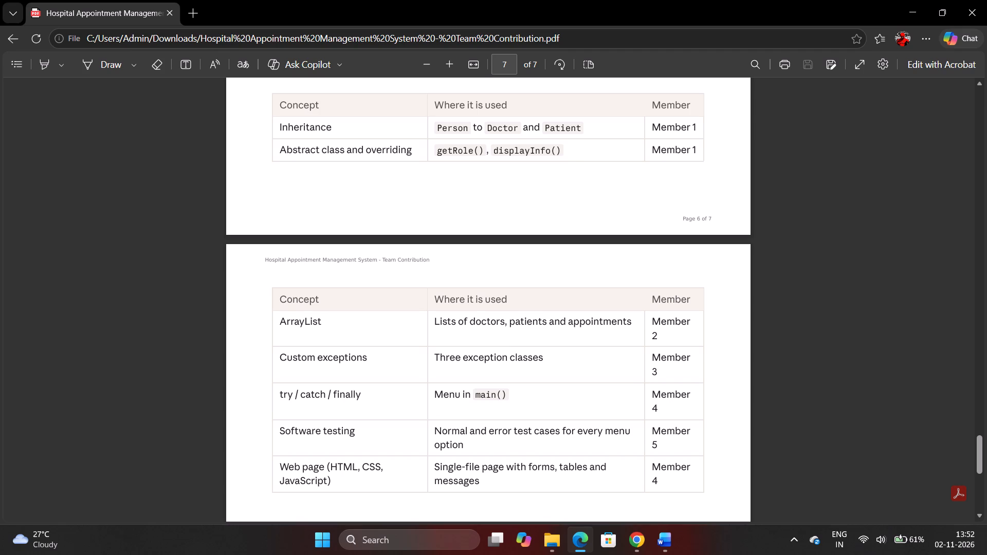
Review the detailed member contributions, the Contribution Summary table and the Project Overview, going back to the PDF's first page.
scroll(638, 248, up, 15)
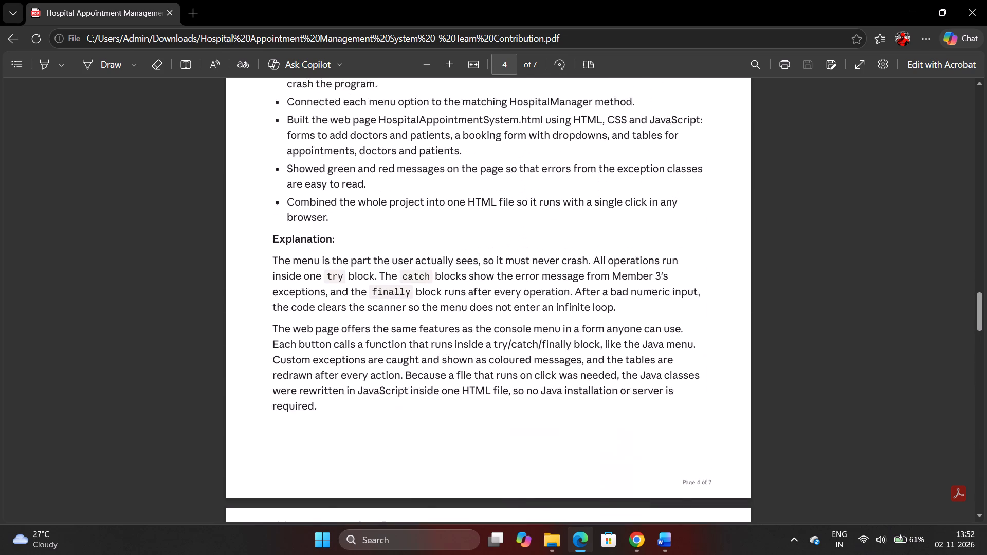
scroll(638, 248, up, 2)
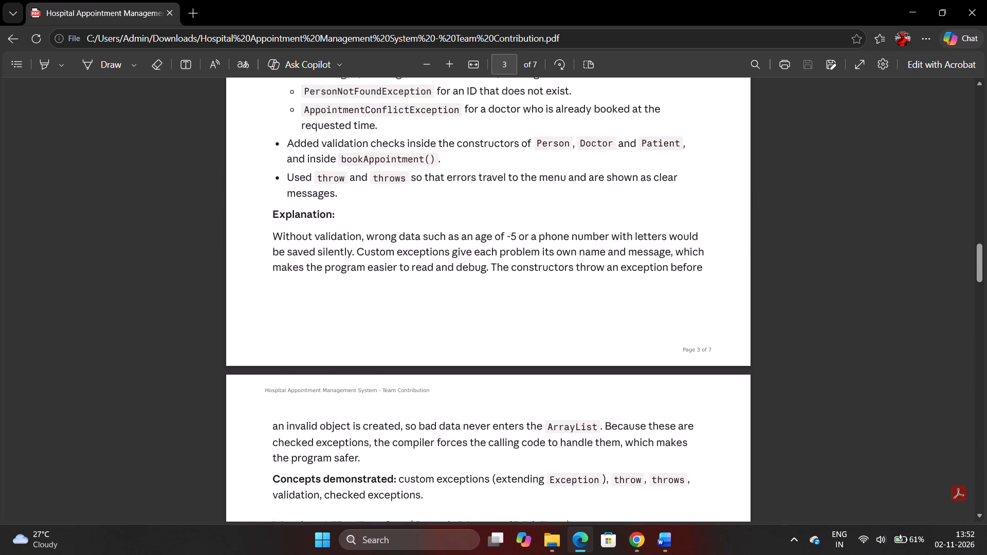
scroll(638, 248, up, 1)
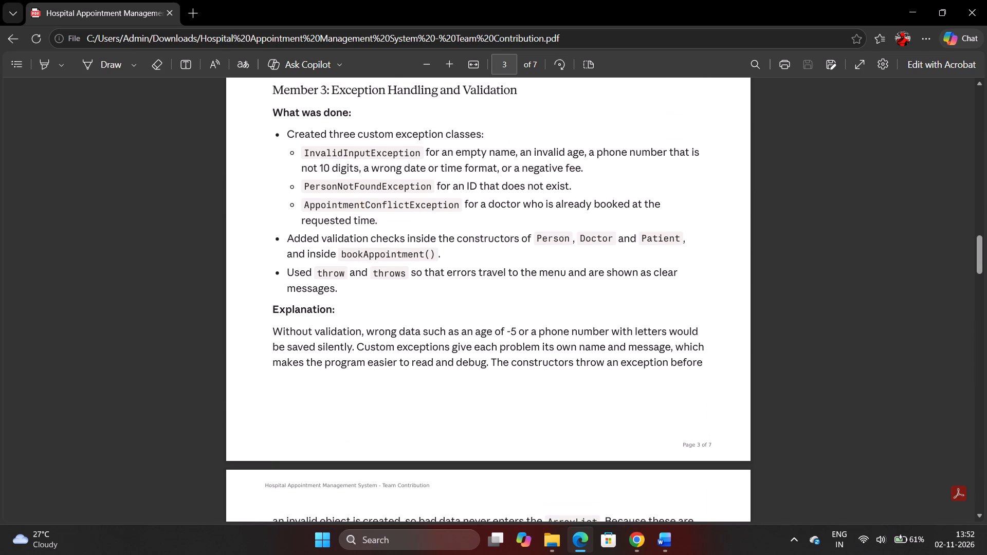
scroll(638, 248, up, 10)
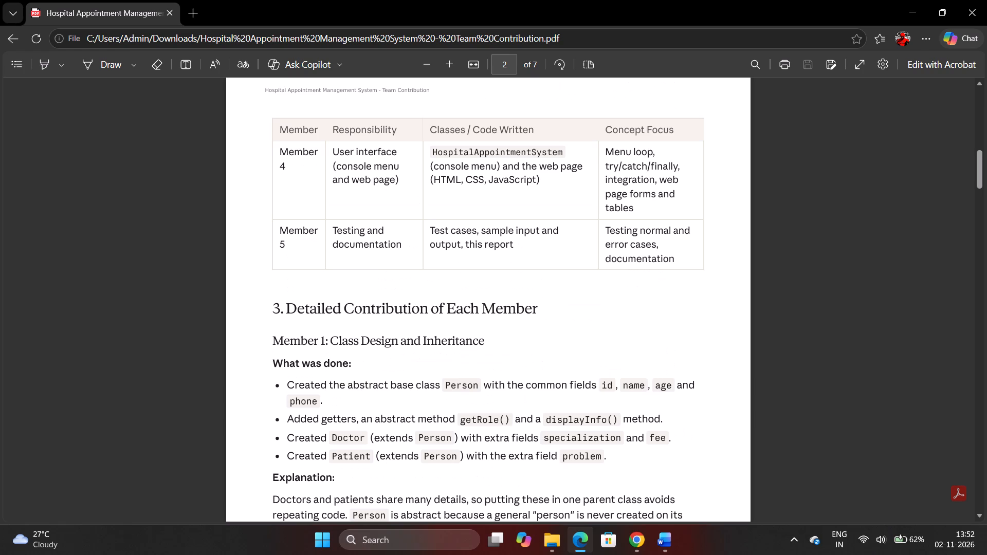
scroll(638, 248, up, 3)
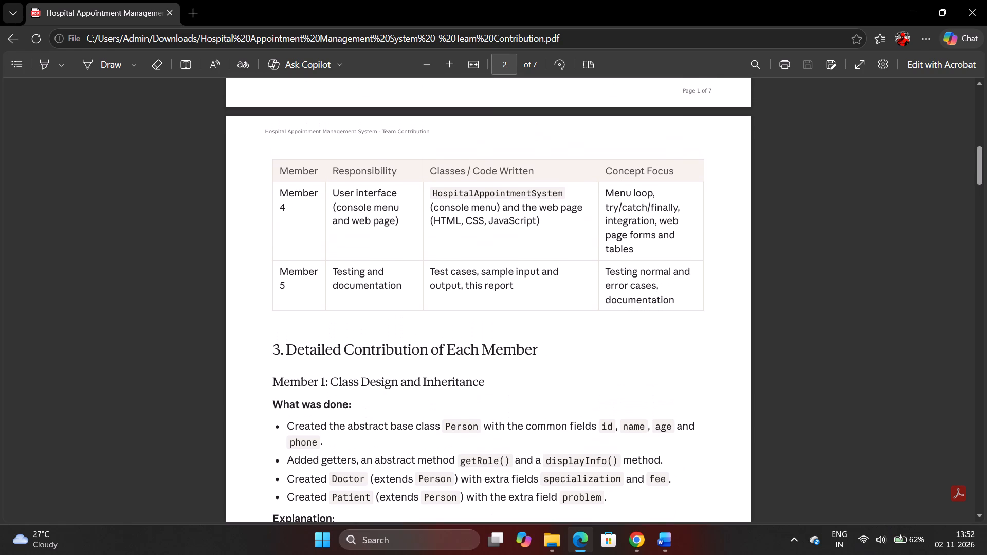
scroll(638, 248, up, 7)
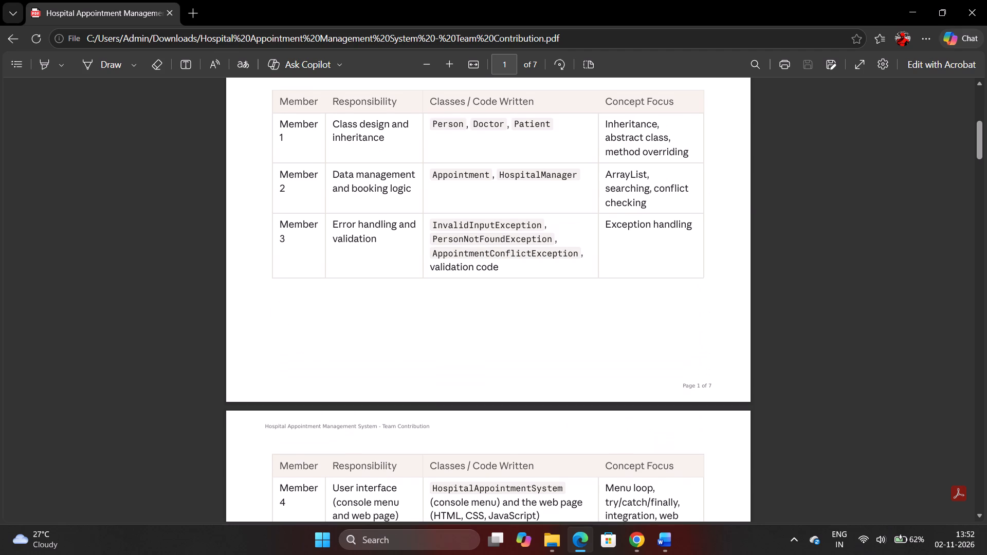
scroll(638, 248, up, 3)
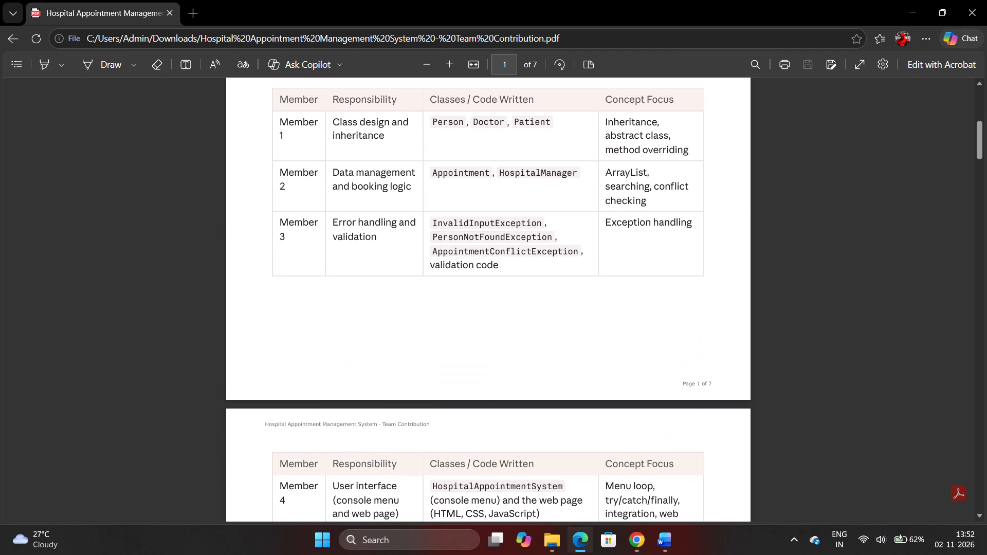
scroll(638, 248, up, 4)
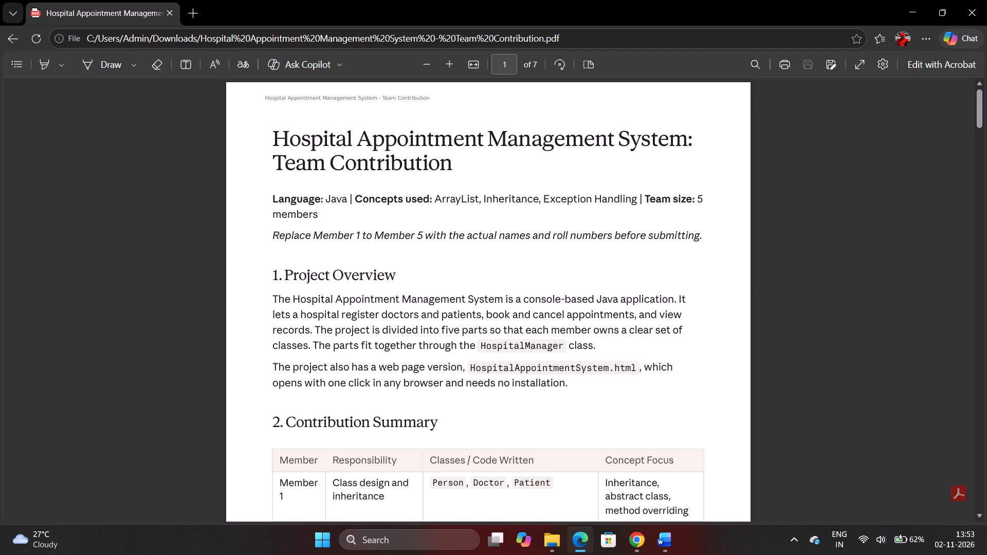
Switch back to the JAVA Report of Micro-project in Word to check the Course Outcomes Addressed section.
click(678, 542)
click(686, 447)
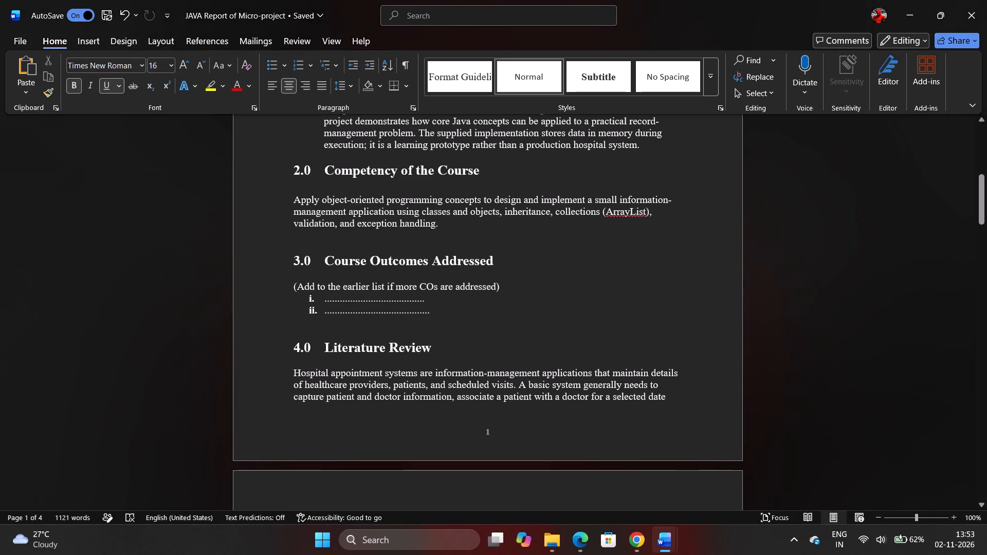
Switch to Chrome, open a new tab and close the HackerRank tab.
click(628, 525)
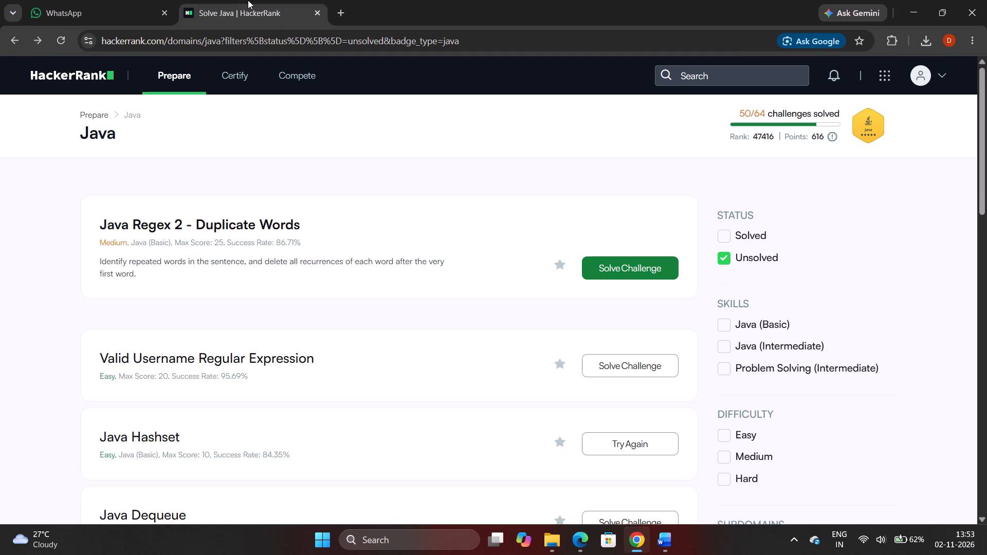
click(335, 10)
click(320, 11)
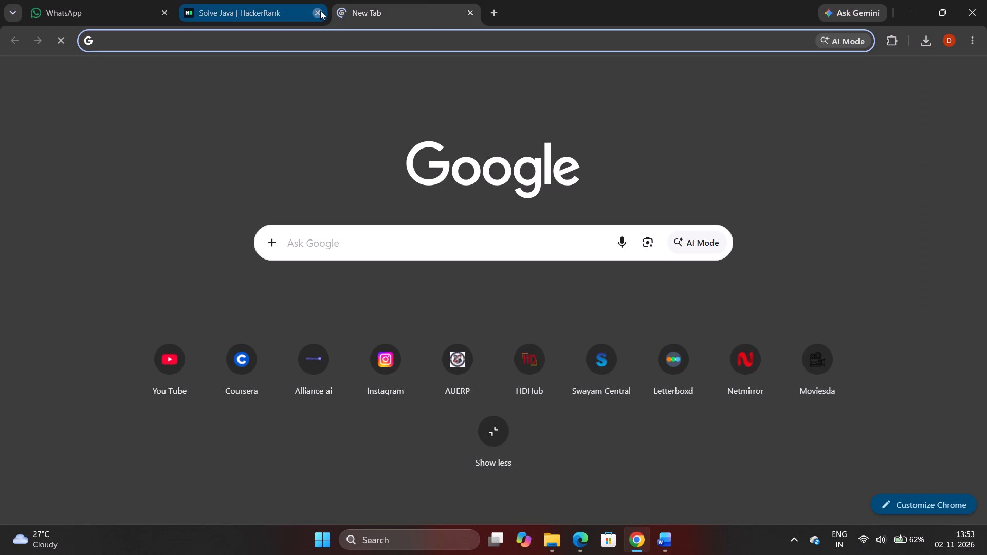
Open the Alliance ai student portal in the new tab.
double_click(315, 363)
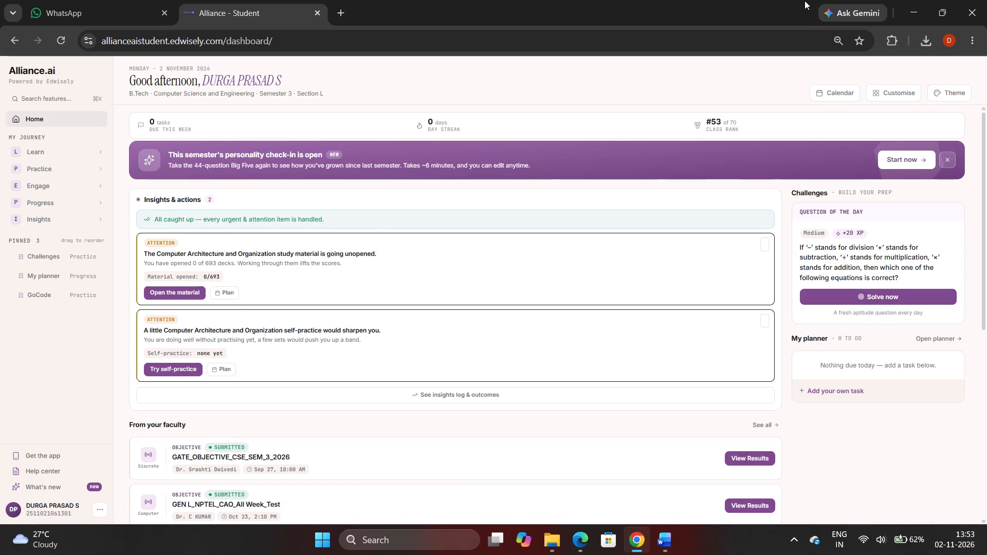
Look through the Data Structures course's module topics and shared study materials, and return to the dashboard.
scroll(445, 373, down, 5)
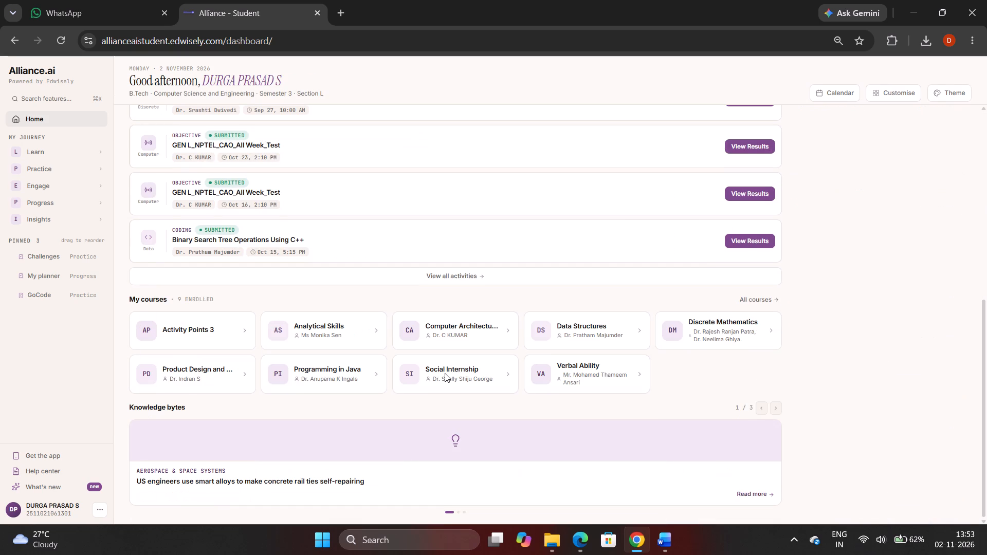
click(638, 326)
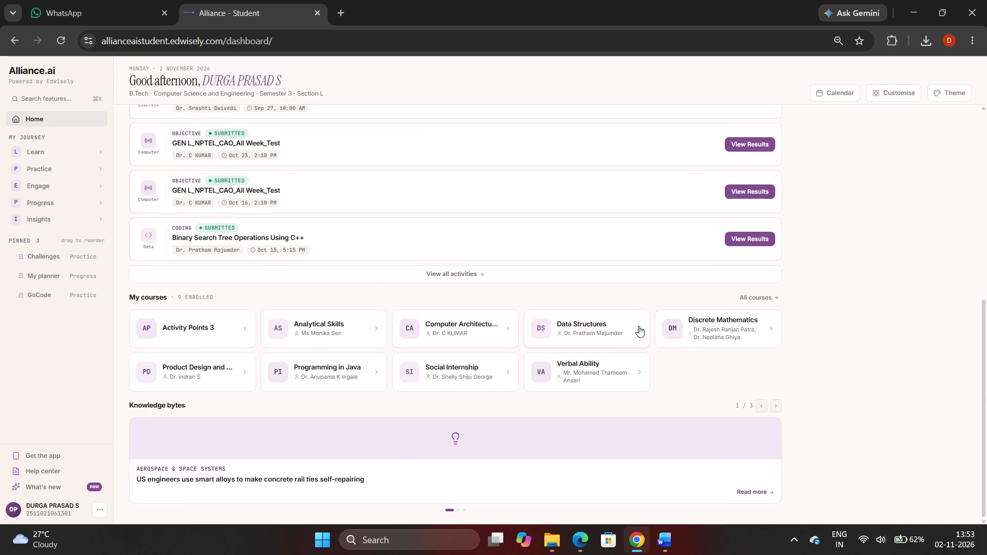
scroll(449, 220, down, 8)
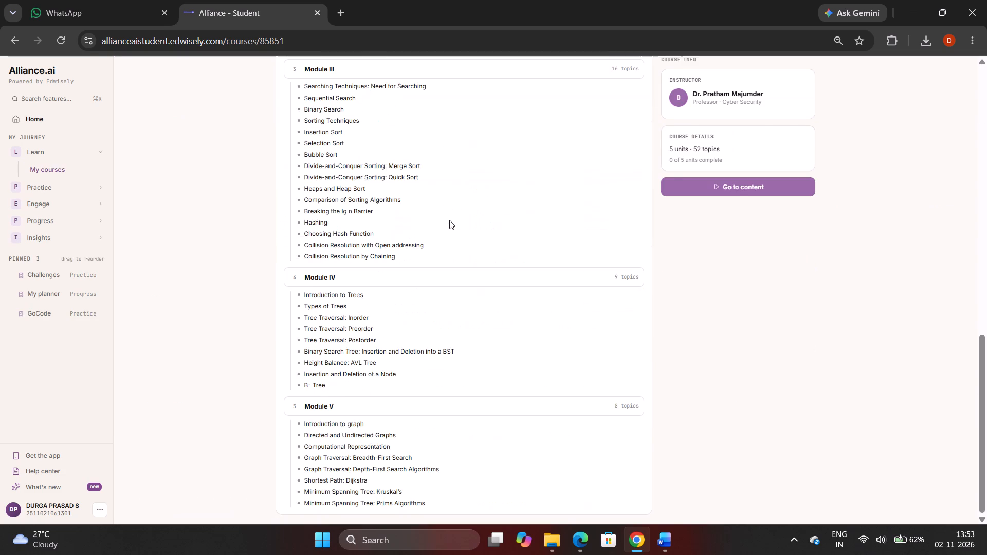
scroll(449, 220, up, 6)
scroll(505, 262, down, 5)
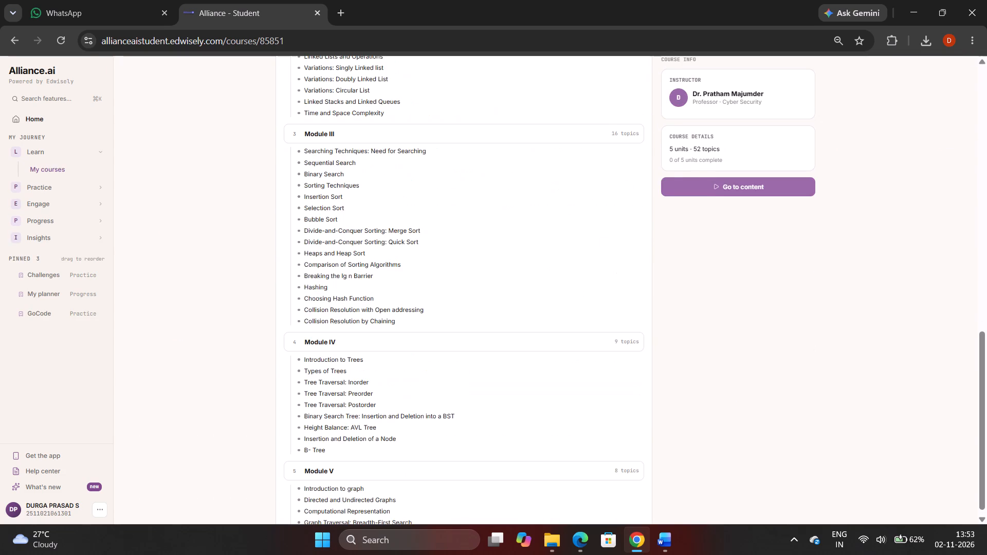
scroll(294, 185, up, 8)
click(193, 105)
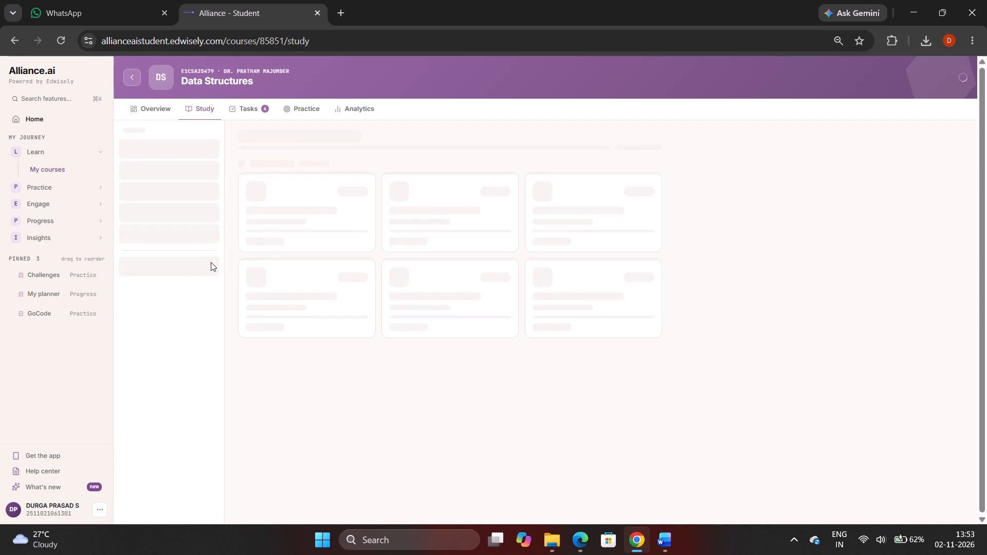
click(194, 258)
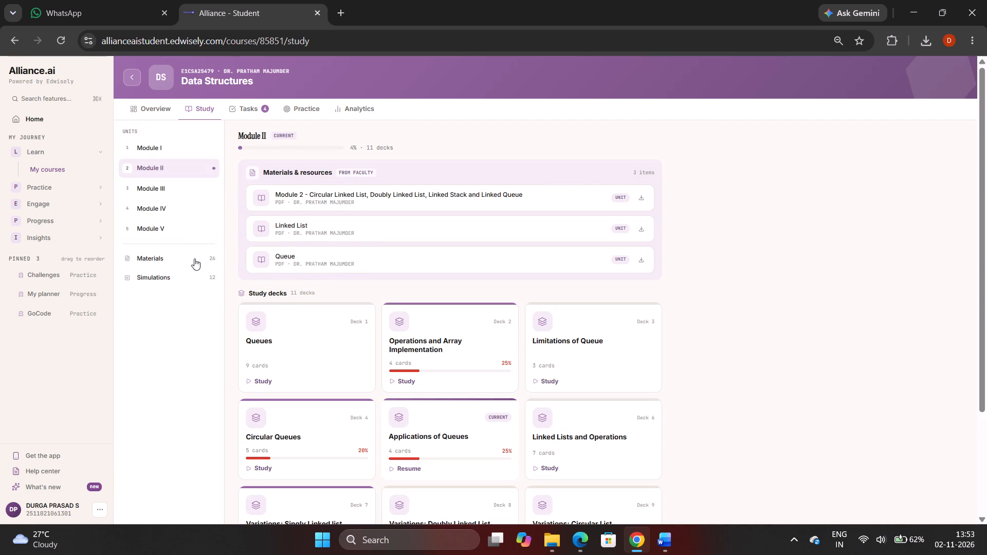
click(132, 78)
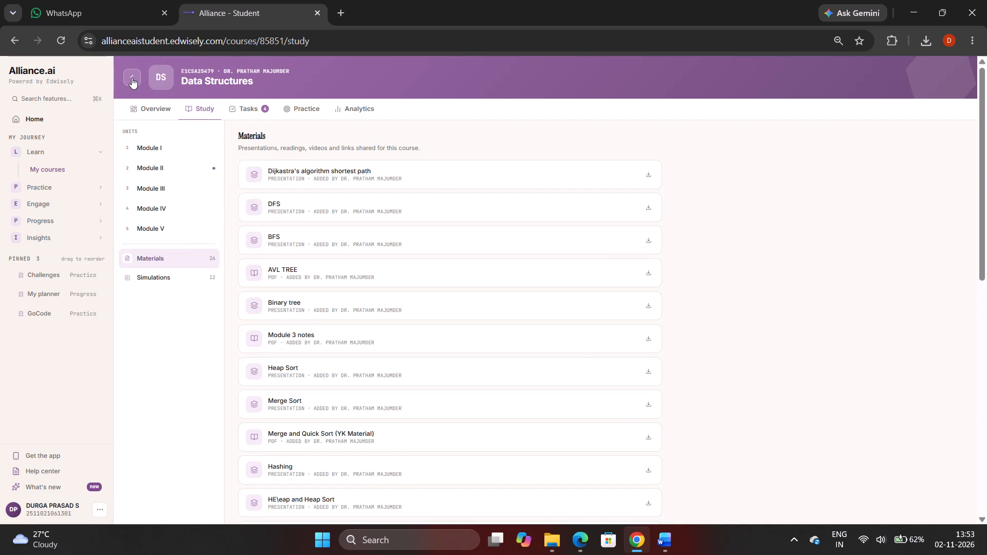
click(323, 77)
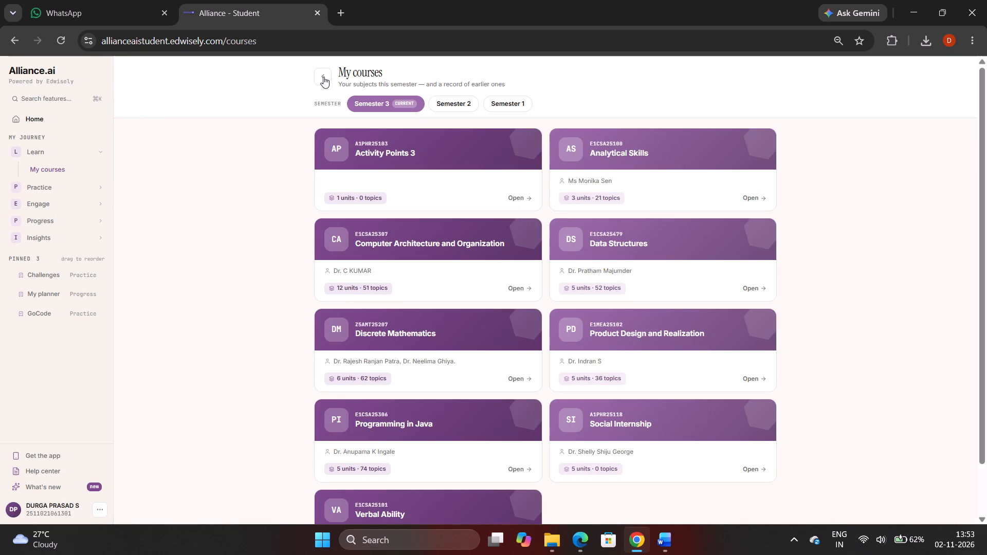
Open the CDAP document from the study materials of the Programming in Java course.
scroll(557, 297, down, 5)
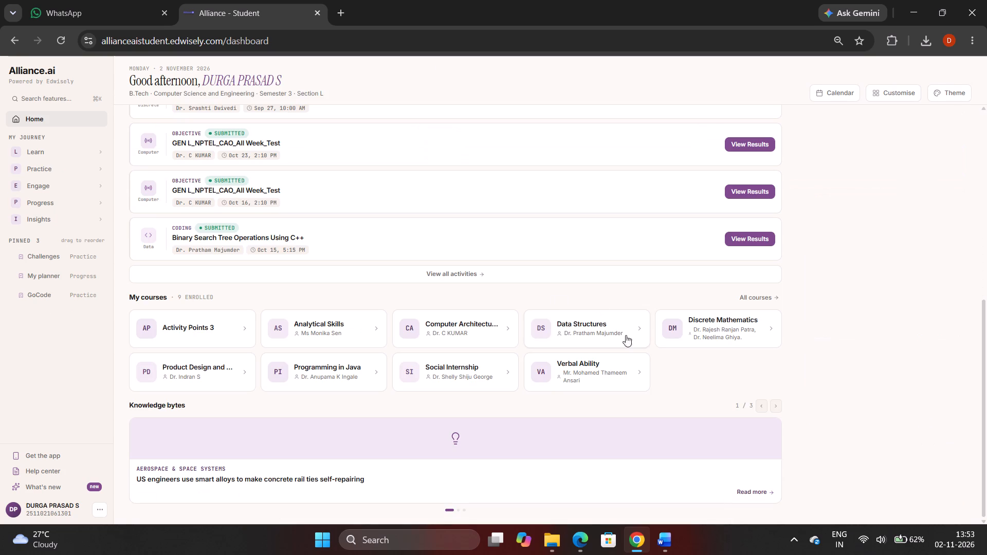
click(376, 372)
click(208, 106)
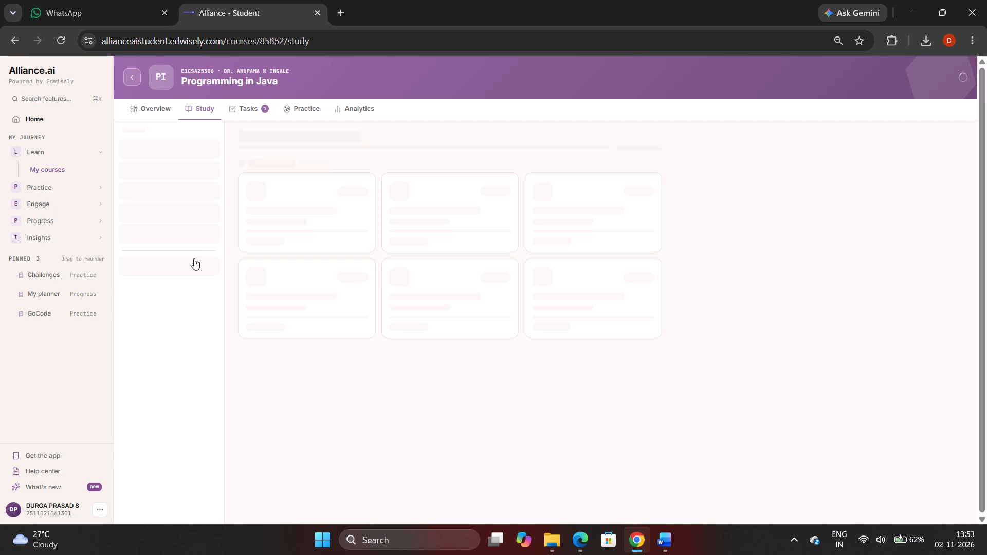
click(194, 258)
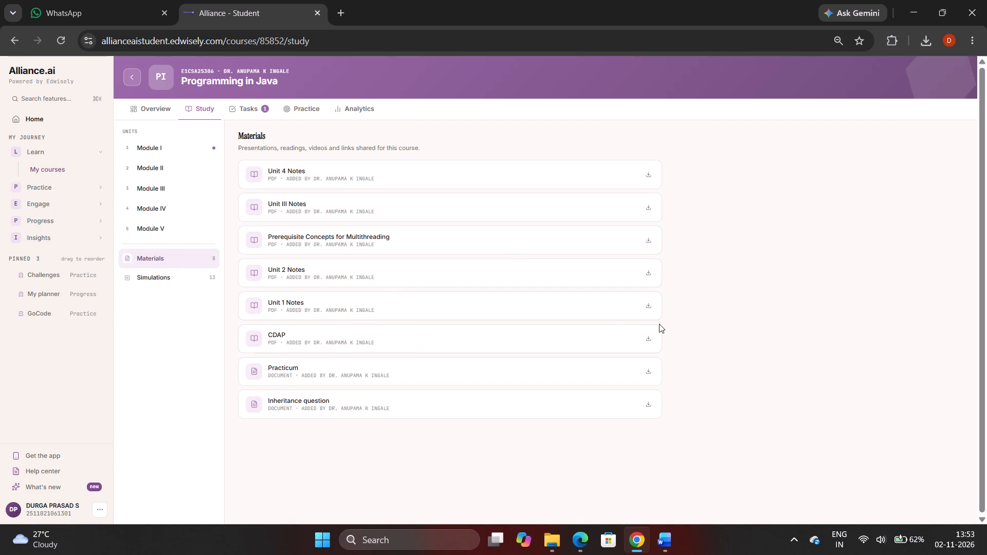
click(539, 346)
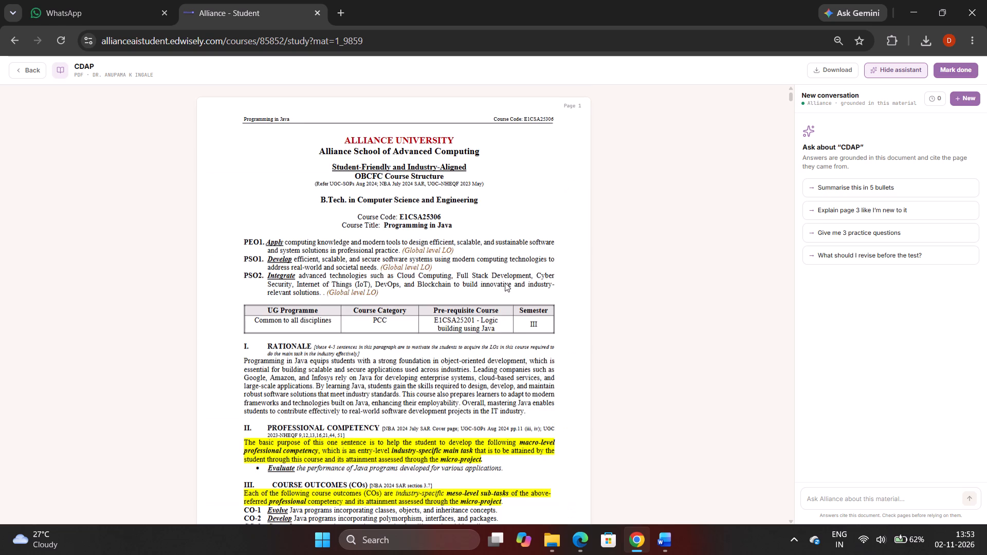
Examine the Professional Competency and Course Outcomes (COs) sections on the first page of the CDAP document.
scroll(505, 283, down, 7)
scroll(505, 283, up, 7)
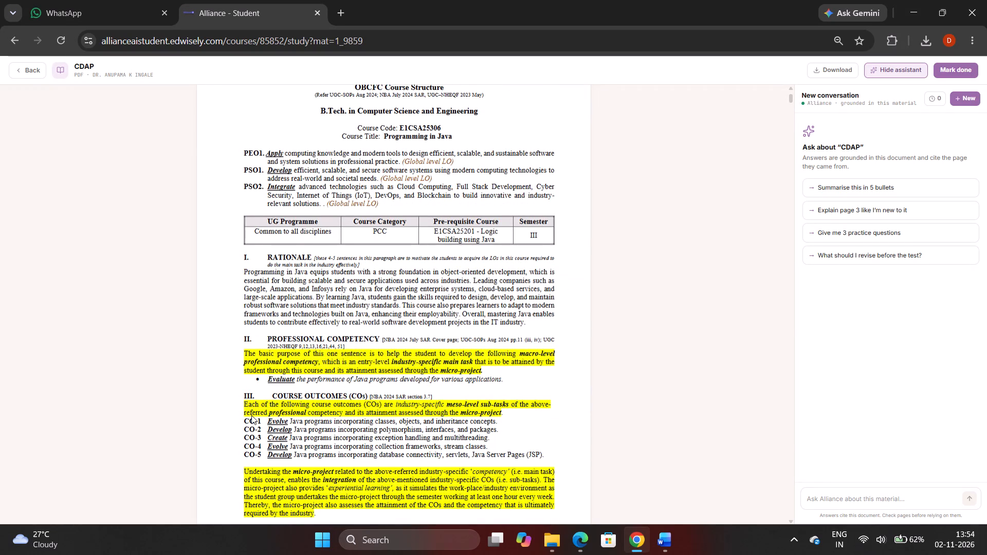
scroll(251, 415, down, 1)
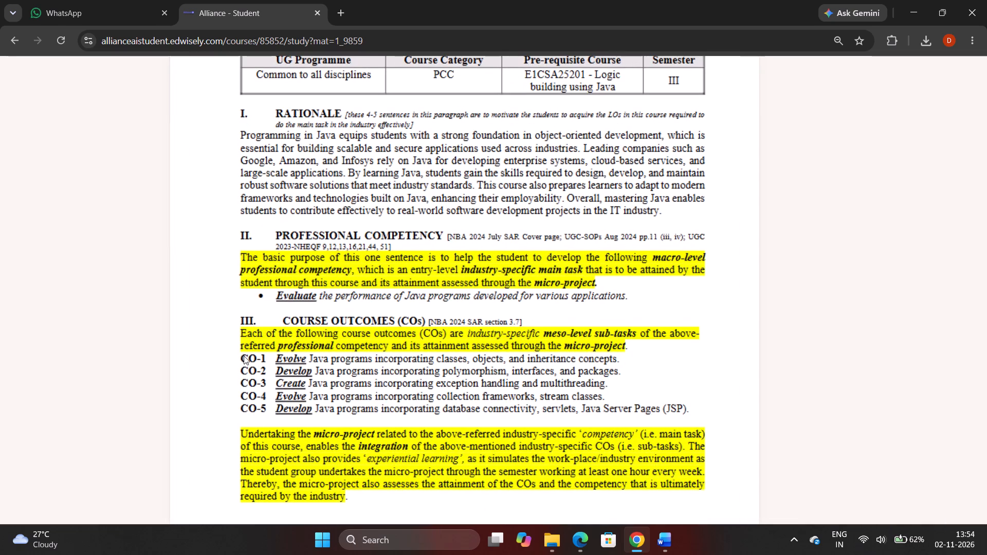
triple_click(242, 356)
double_click(242, 356)
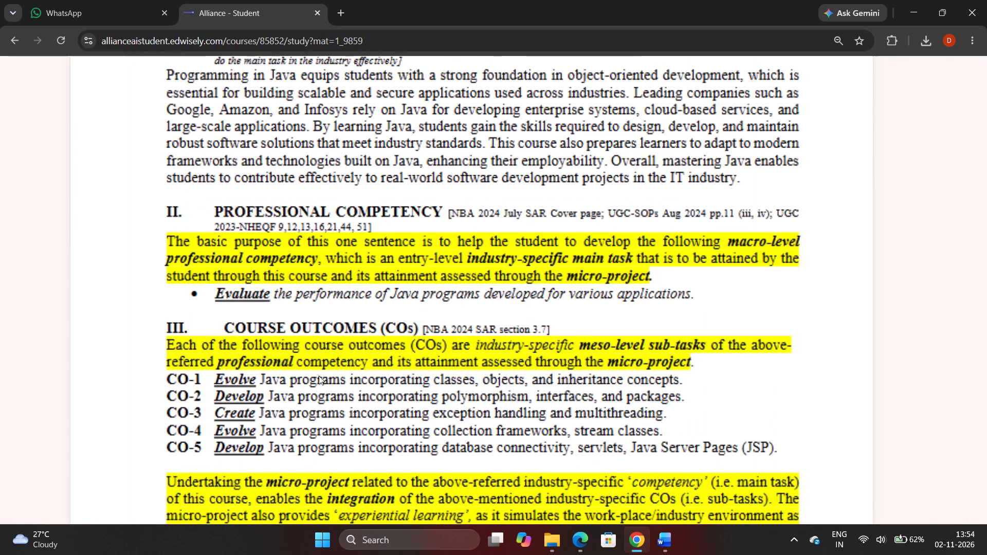
scroll(319, 376, down, 1)
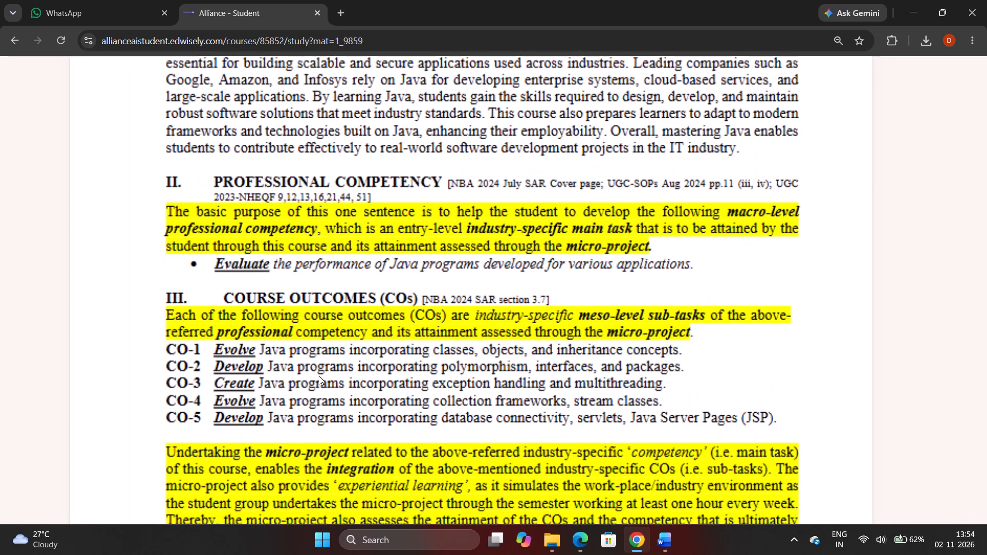
scroll(319, 376, down, 1)
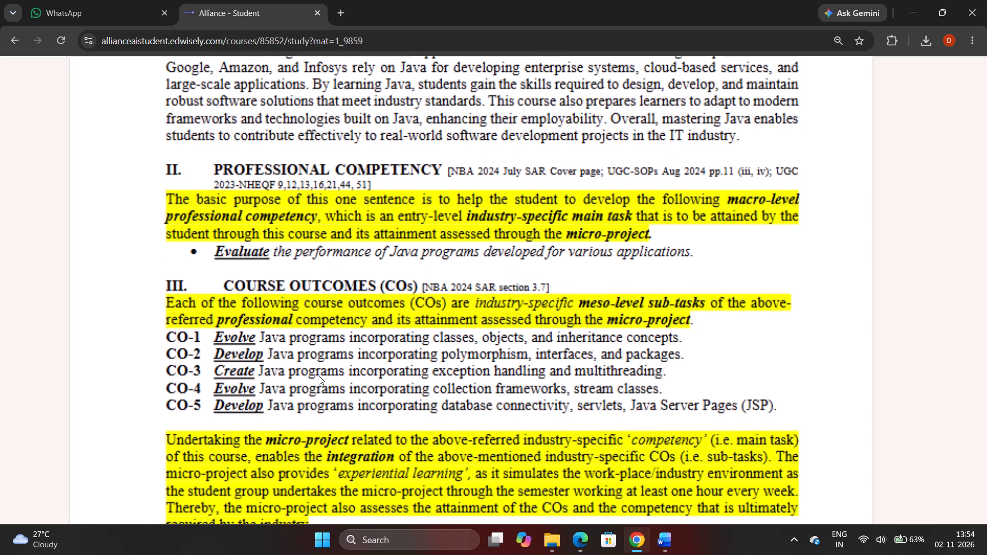
scroll(319, 376, down, 1)
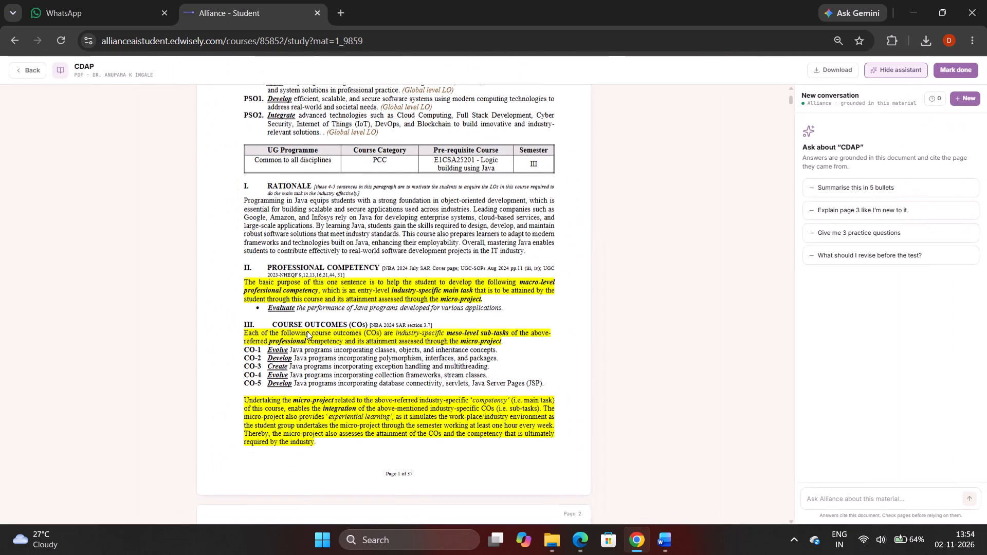
scroll(307, 331, down, 1)
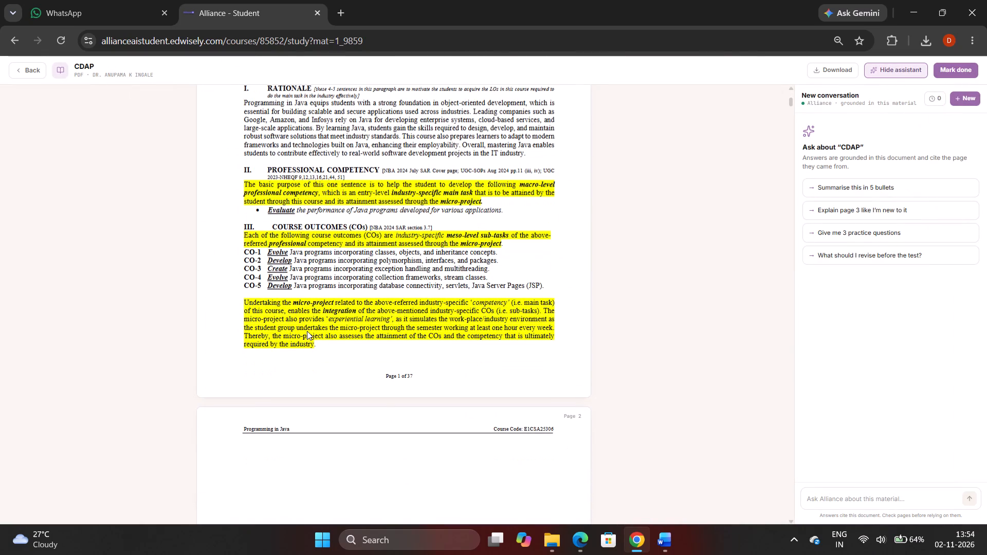
Switch to File Explorer and open the HospitalServer Java source file from the Downloads folder.
click(556, 542)
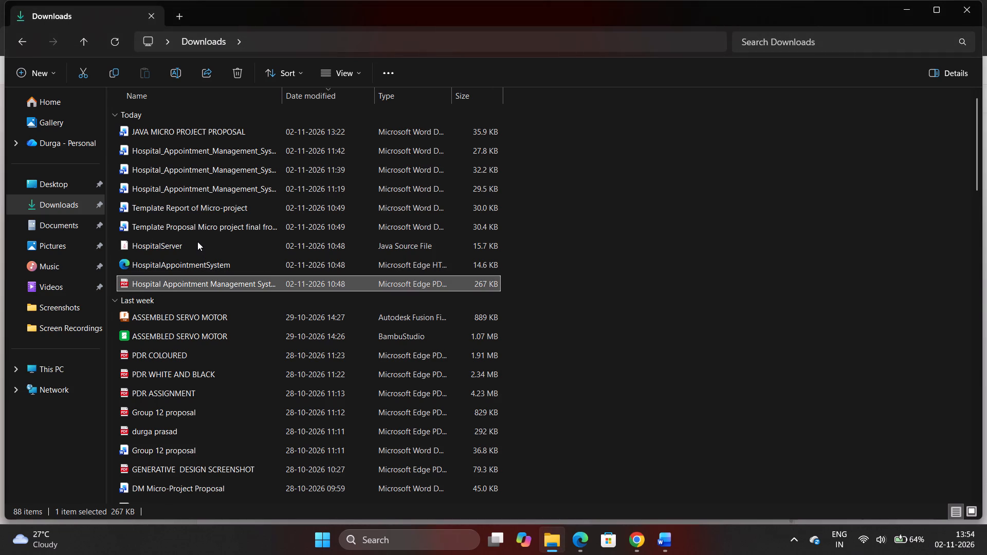
double_click(192, 250)
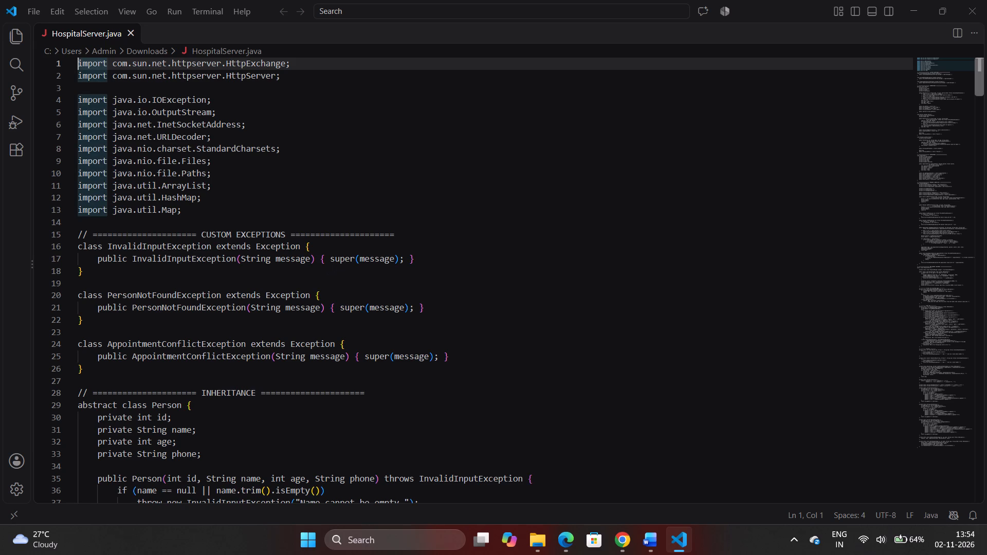
Open the HospitalAppointmentSystem HTML file from Downloads and examine its entry forms and the appointments, doctors and patients sections.
click(526, 540)
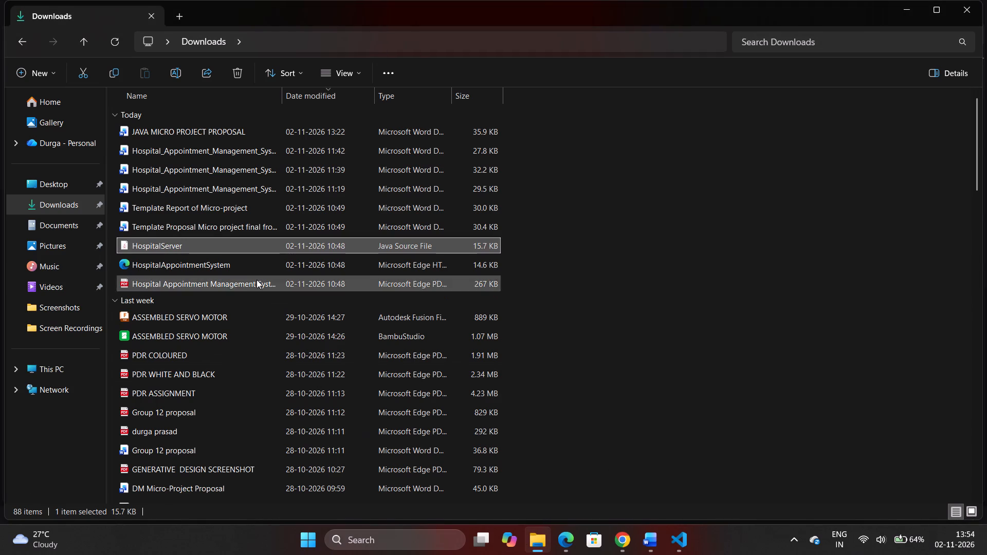
double_click(251, 266)
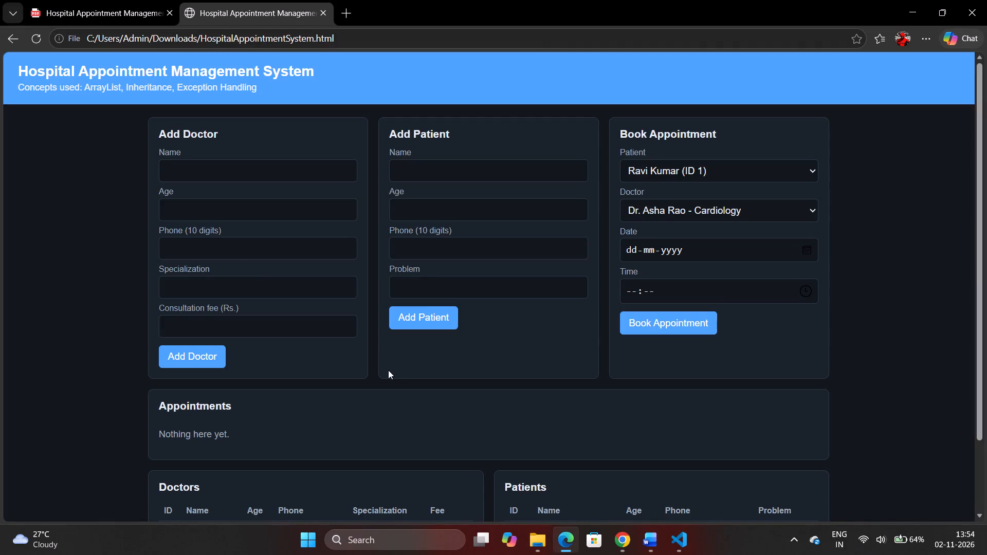
scroll(388, 370, down, 7)
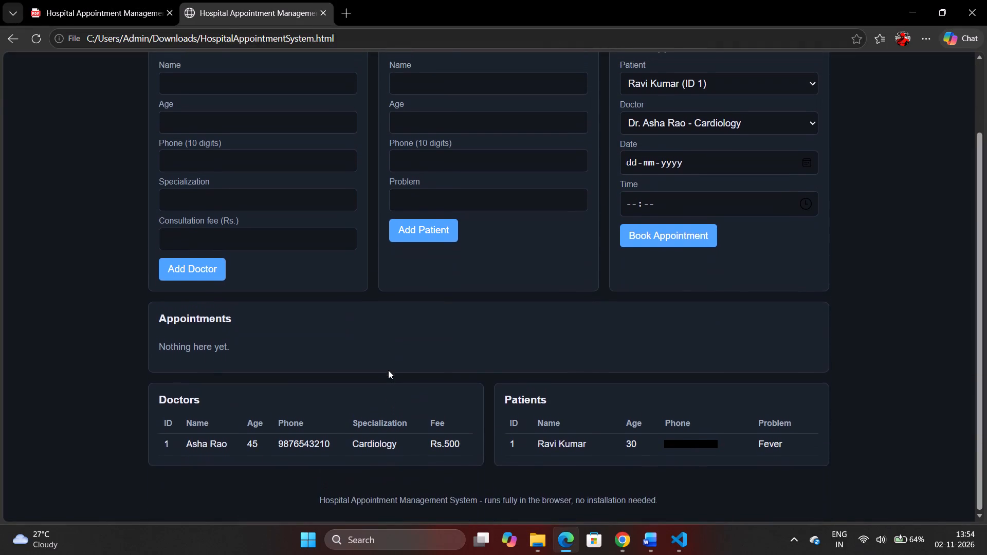
scroll(388, 370, up, 4)
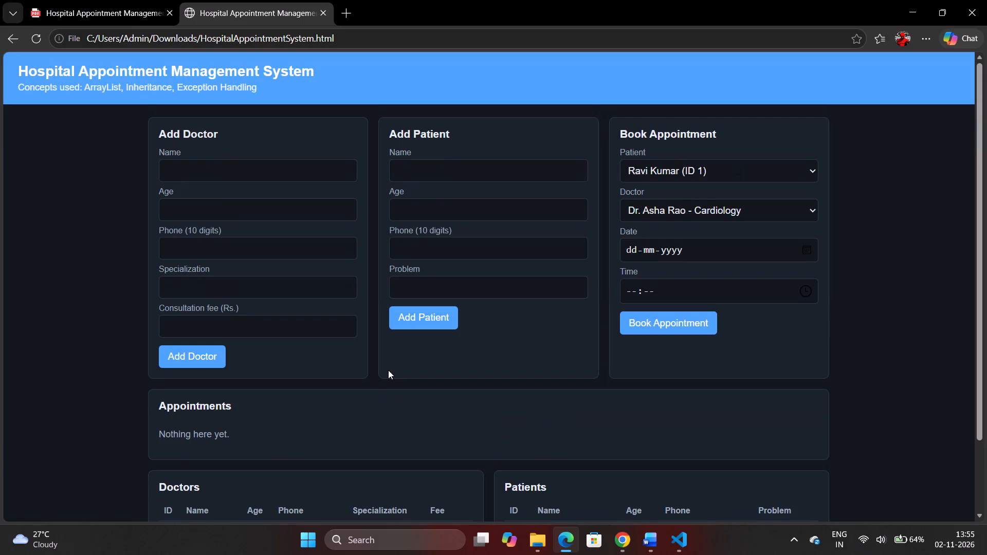
scroll(388, 370, down, 4)
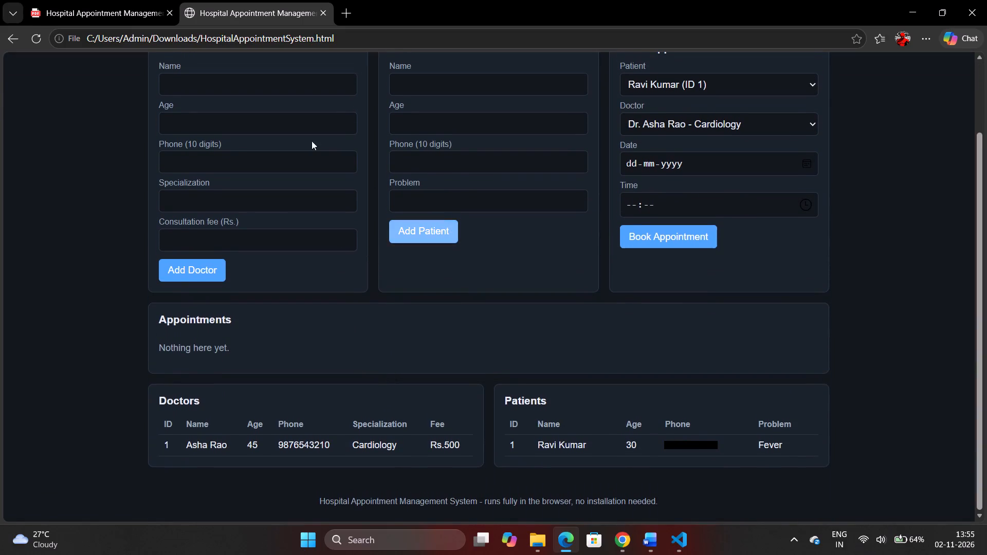
scroll(261, 221, up, 2)
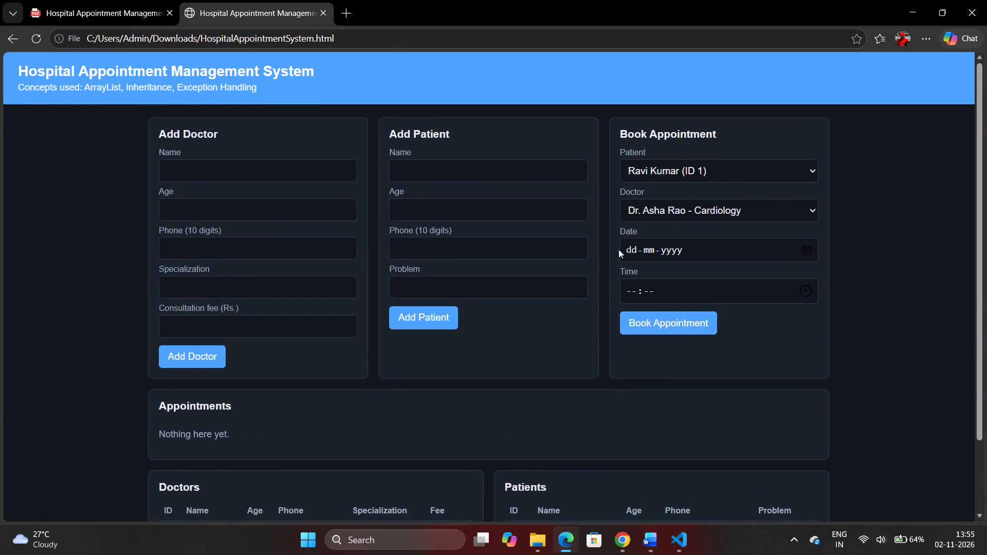
scroll(519, 459, down, 4)
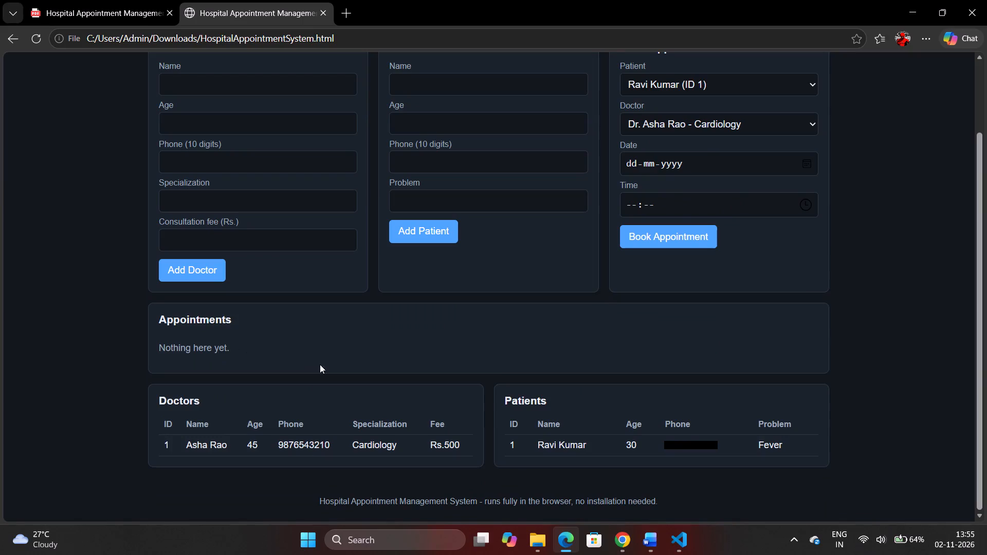
scroll(609, 317, up, 4)
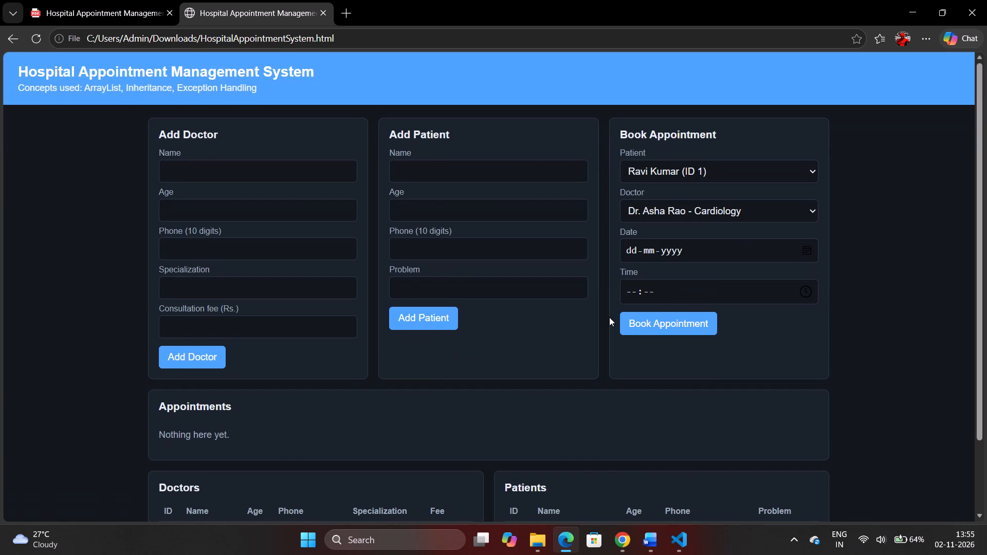
Return to the Downloads folder and close the Hospital Appointment Management System browser window and the HospitalServer.java editor window.
key(alt+Tab)
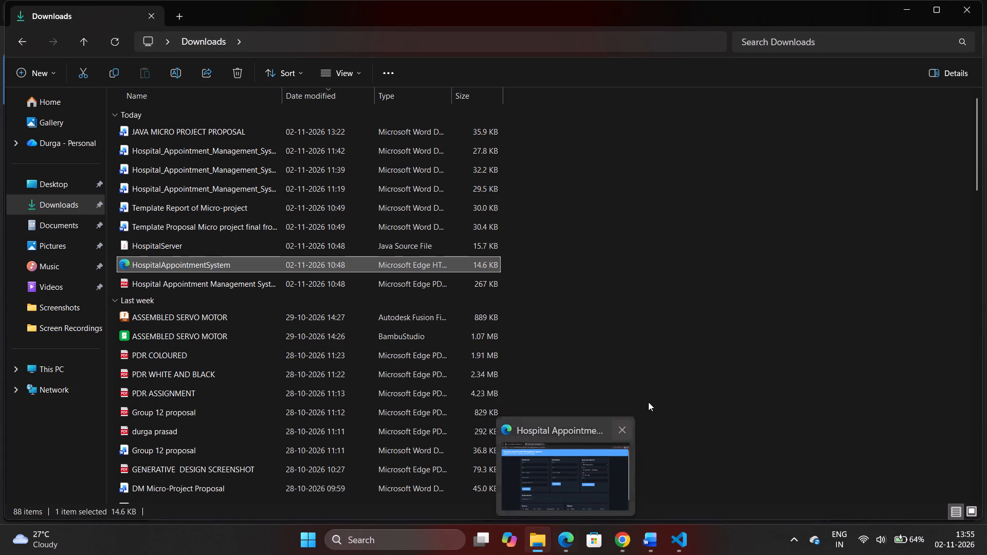
click(620, 435)
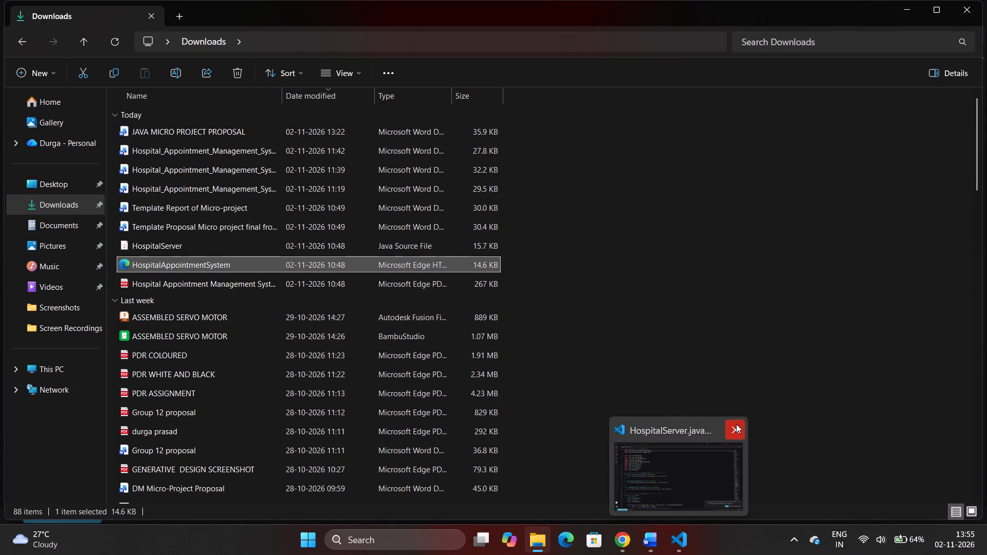
click(736, 427)
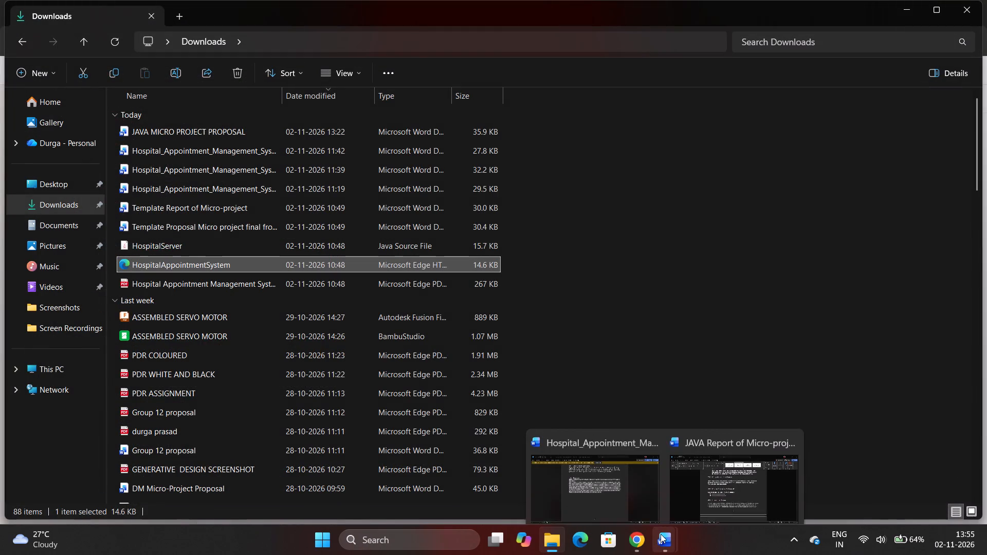
Switch back to Chrome, download the CDAP document and open the downloaded CDAP.pdf.
click(639, 554)
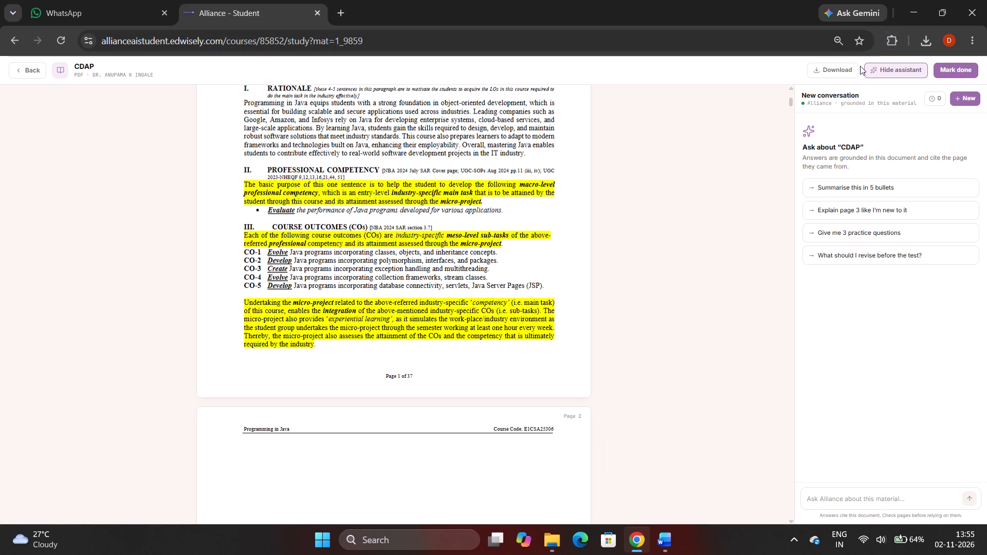
click(847, 66)
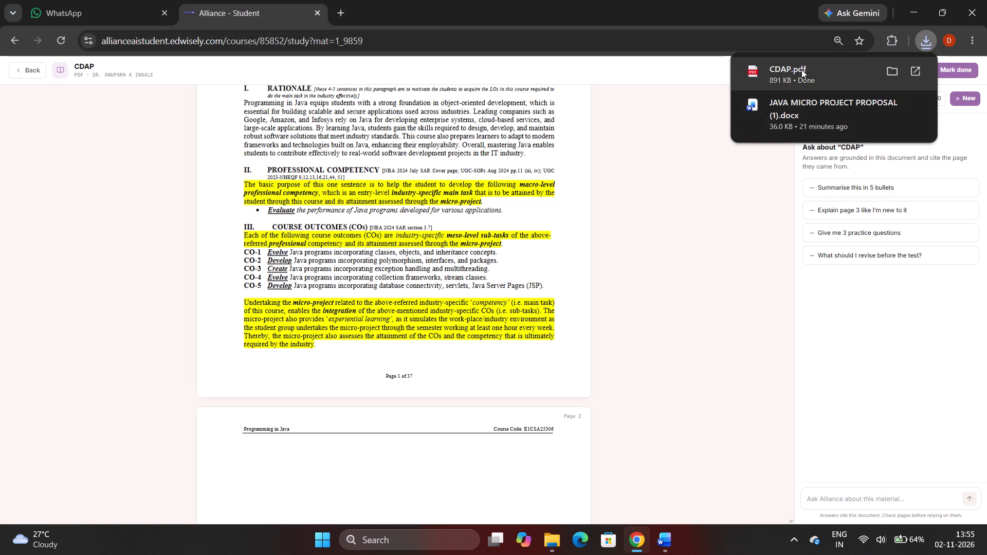
click(801, 69)
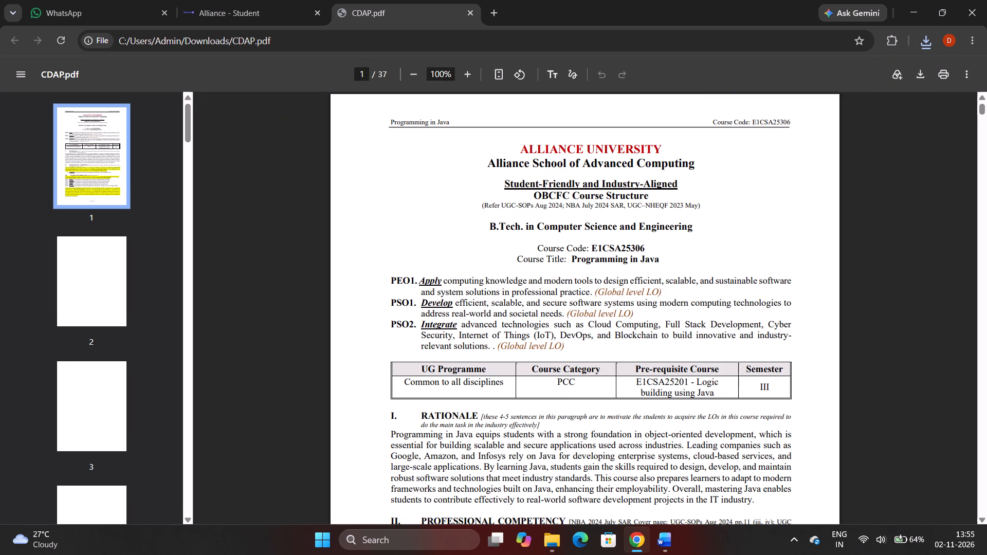
Copy the CO-1 to CO-3 statements from CDAP.pdf and paste them over the placeholder text under Course Outcomes Addressed in the JAVA report in Word.
scroll(430, 351, down, 5)
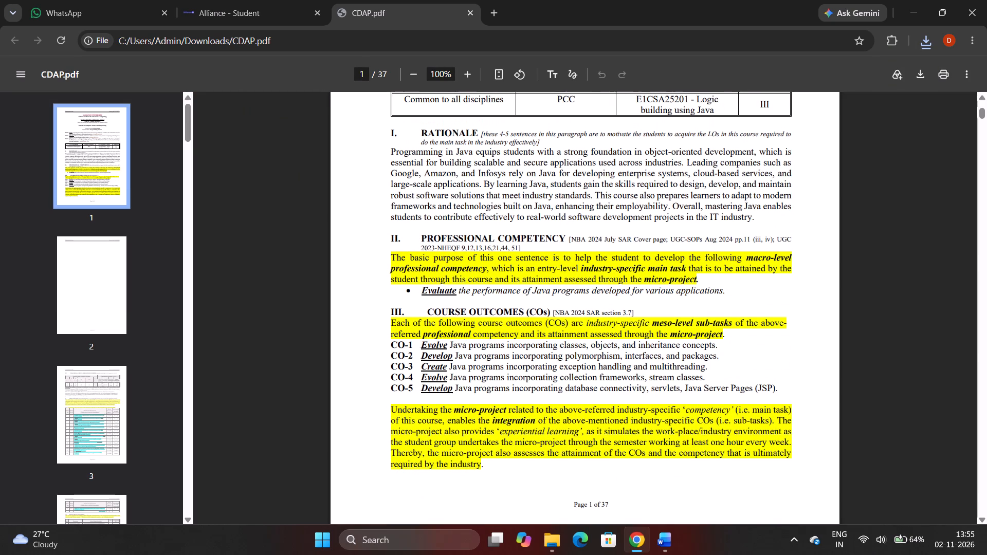
drag(392, 344, 637, 343)
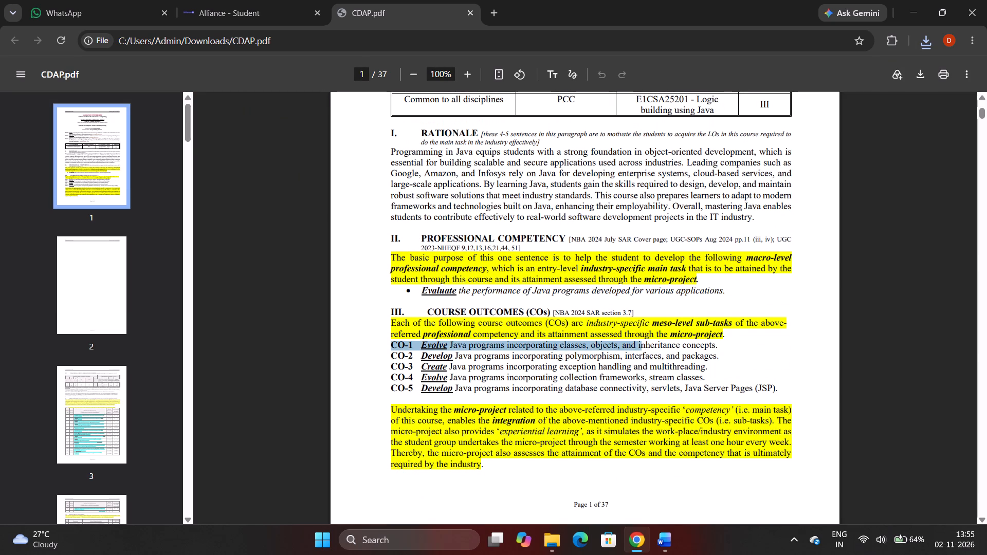
drag(637, 343, 716, 374)
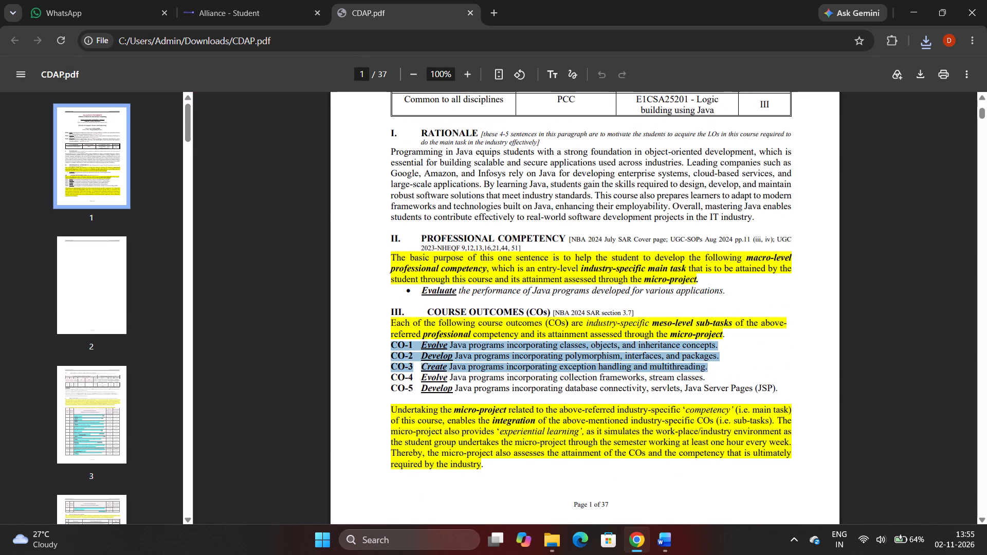
key(ctrl+c)
click(667, 380)
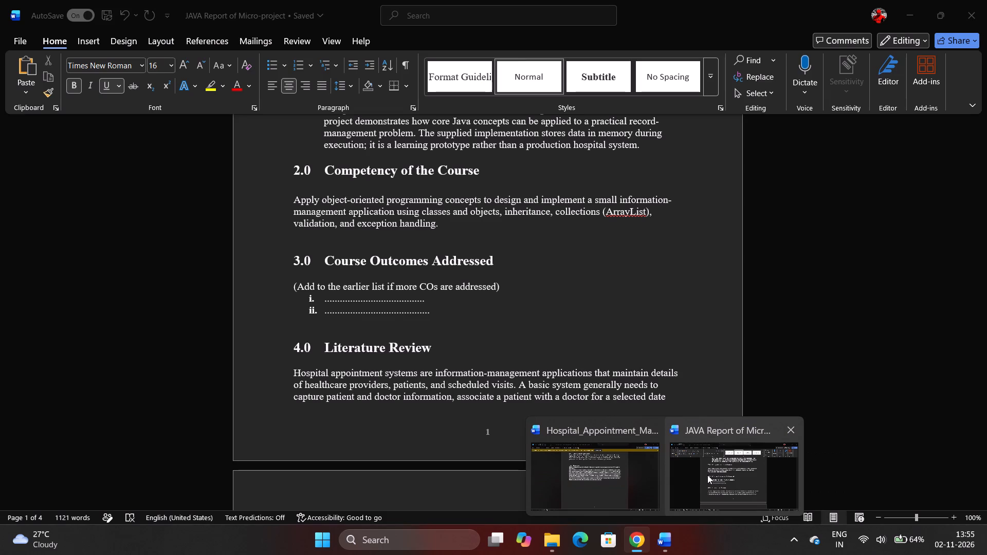
click(684, 475)
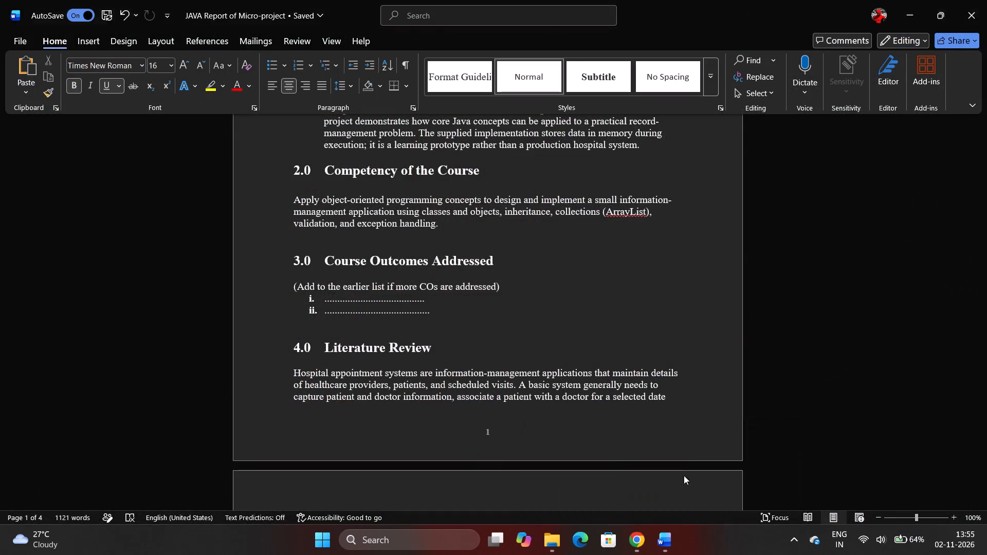
drag(294, 287, 428, 313)
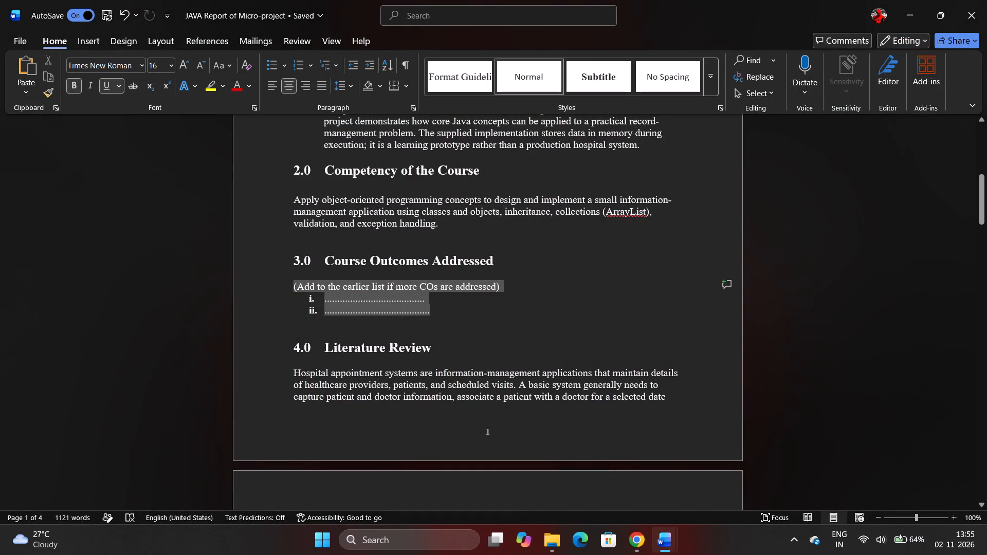
drag(428, 313, 433, 313)
key(ctrl+v)
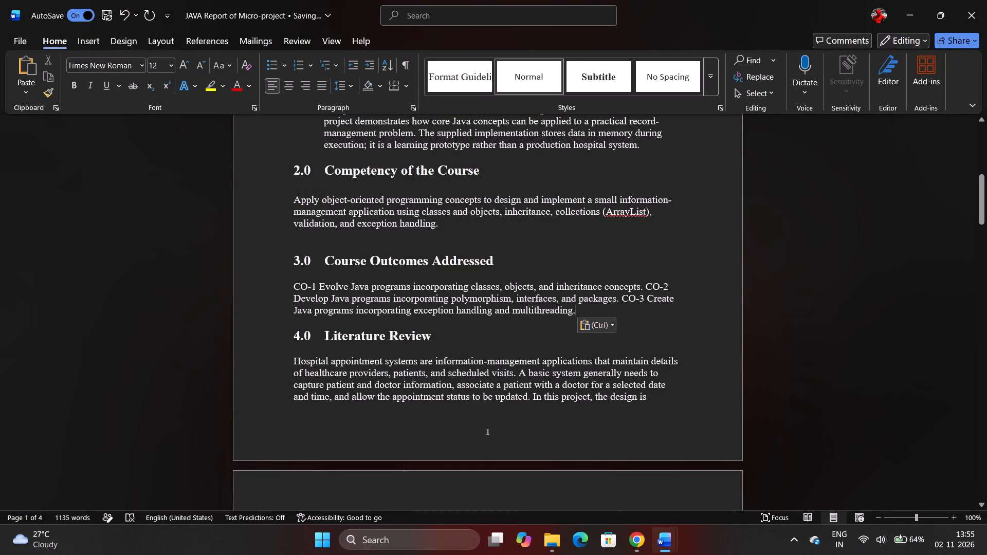
Insert line breaks under Course Outcomes Addressed so that CO-1, CO-2 and CO-3 each start on their own line.
click(644, 285)
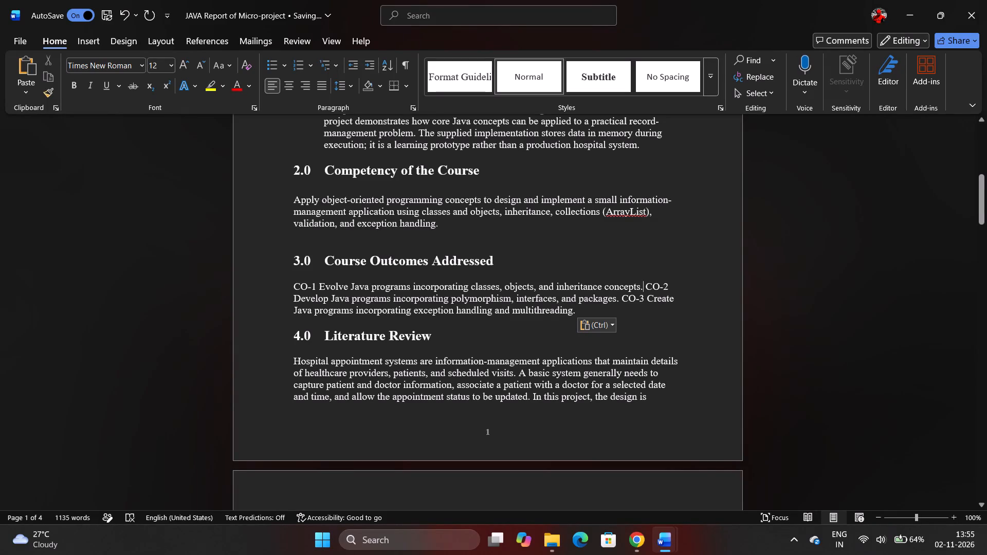
key(Right)
key(shift+Return)
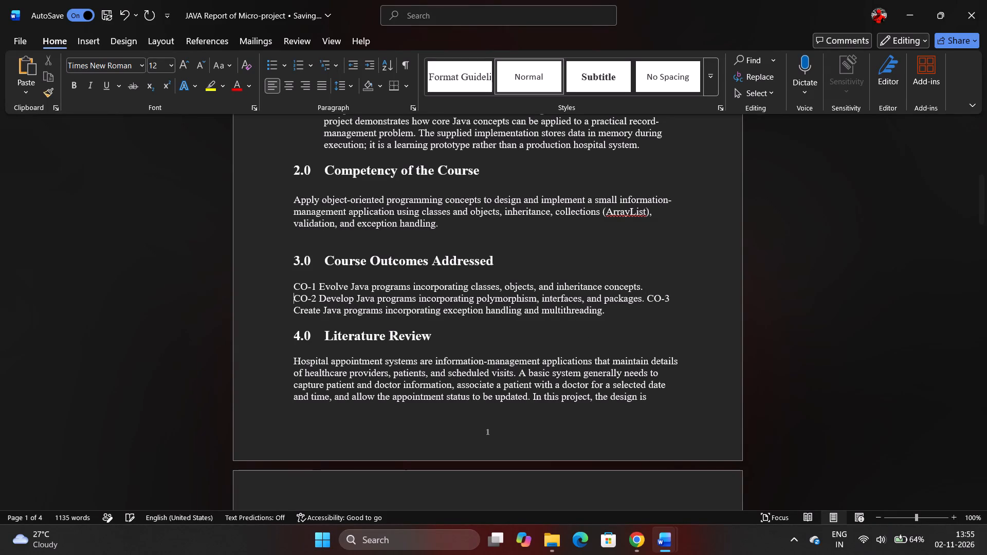
key(Right)
key(Right)
key(Right)
key(Right)
key(Right)
key(Right)
key(Right)
key(Right)
key(Right)
key(Right)
key(Right)
key(Right)
key(Right)
key(Right)
key(Right)
key(Right)
key(Right)
key(Right)
key(Right)
key(Right)
key(Left)
key(Left)
key(shift+Return)
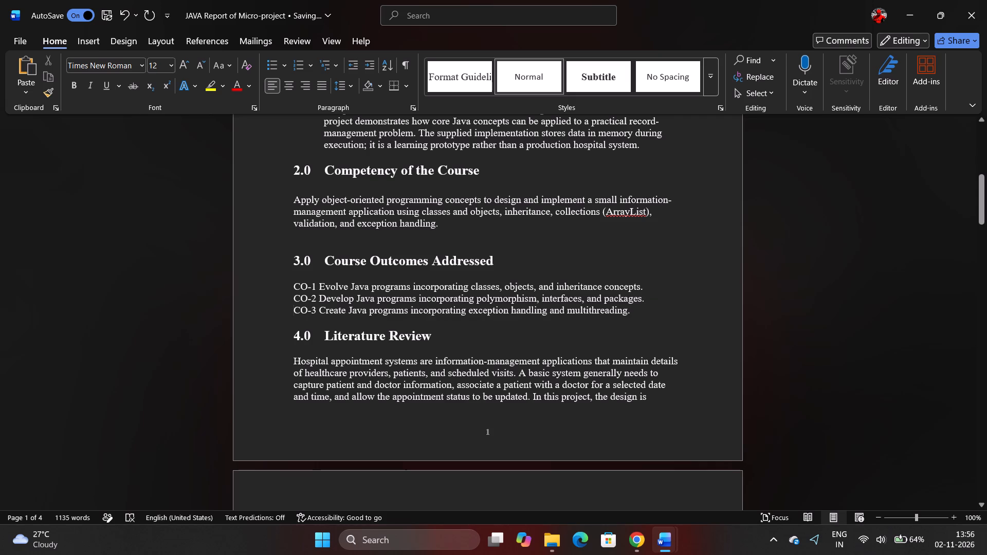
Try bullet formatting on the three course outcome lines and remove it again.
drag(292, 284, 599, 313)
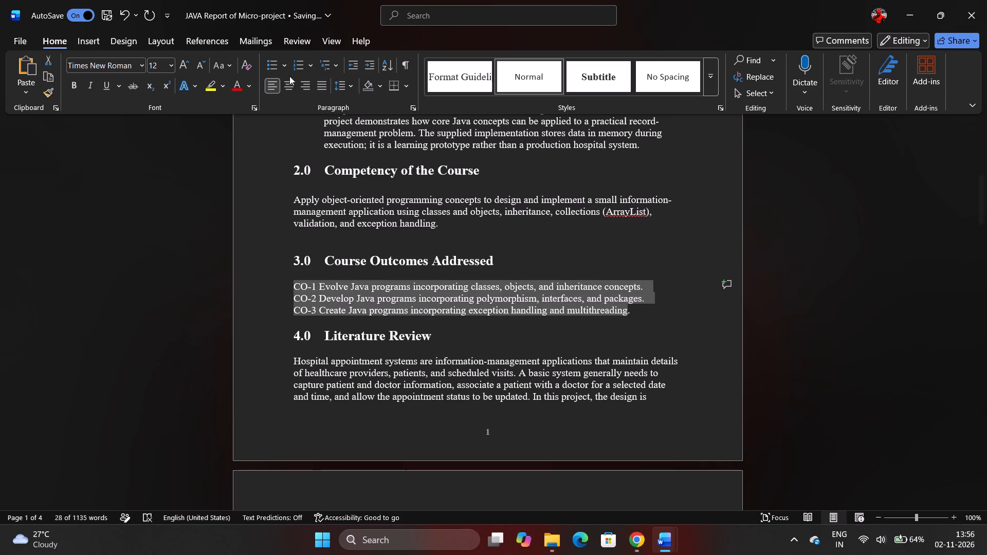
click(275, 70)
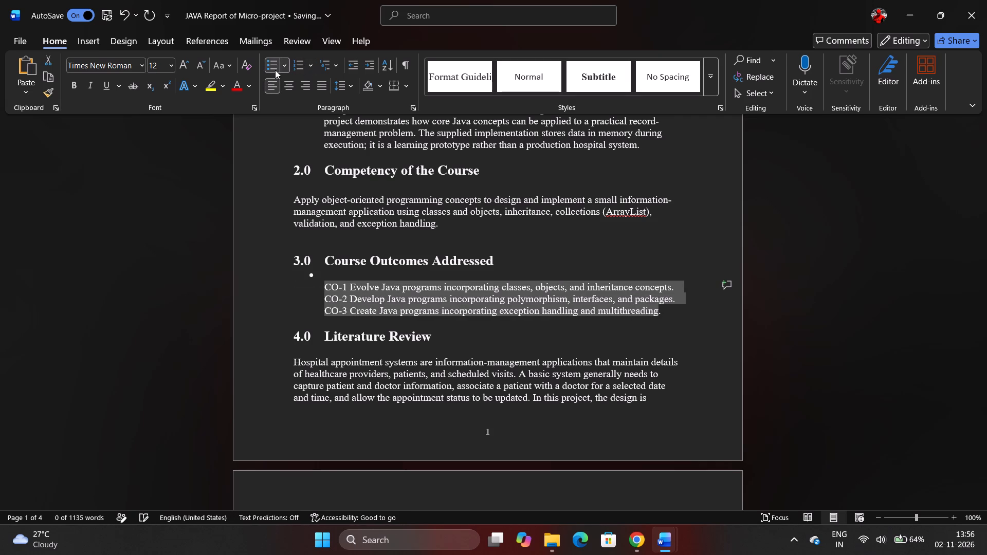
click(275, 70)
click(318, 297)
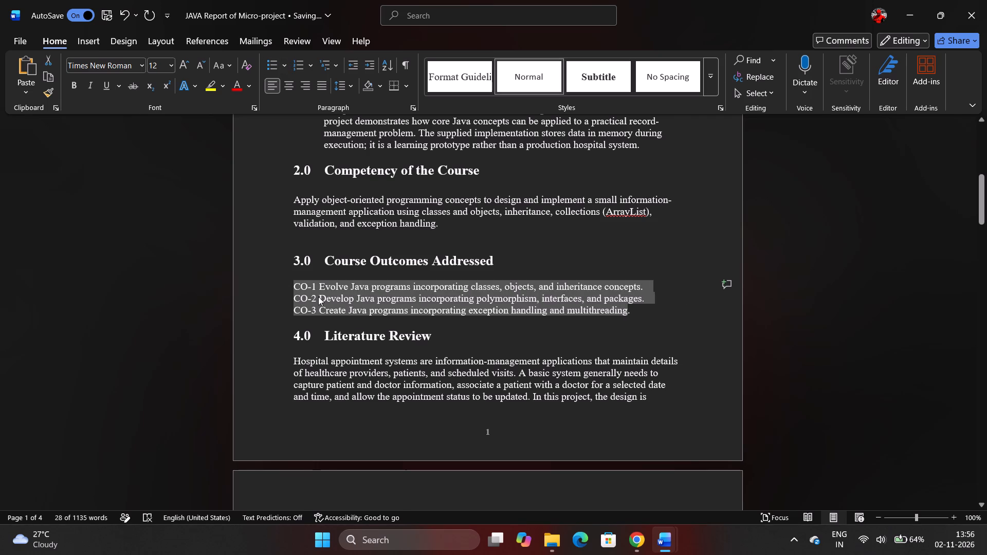
Review the remaining sections of the report through Benefits of this Micro-project, and return to the first page.
scroll(318, 297, down, 1)
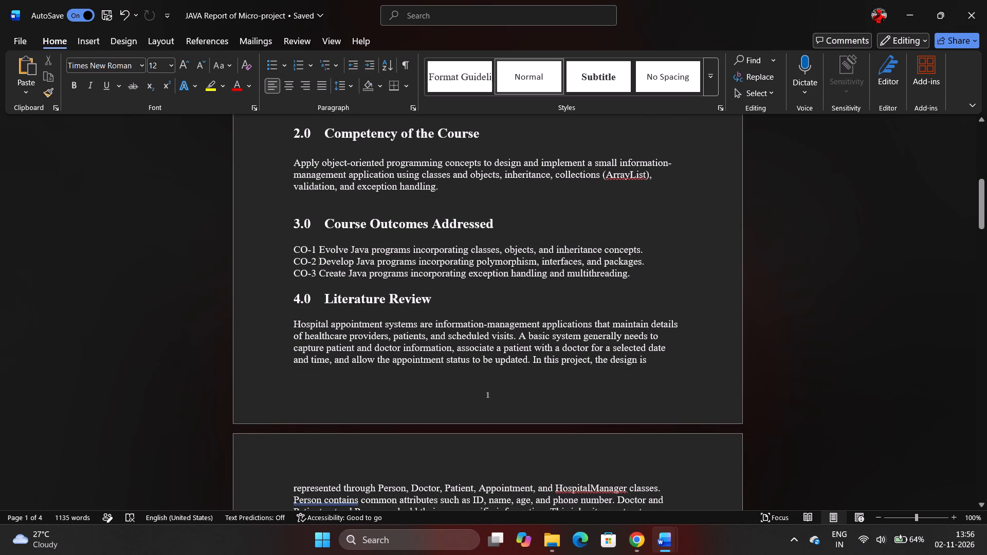
scroll(343, 309, down, 10)
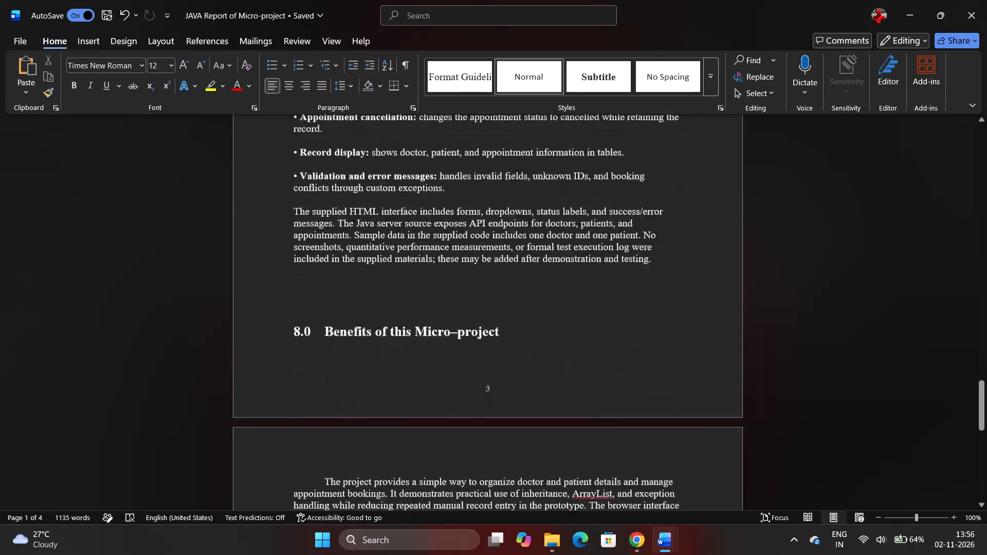
scroll(343, 309, down, 7)
scroll(343, 309, up, 13)
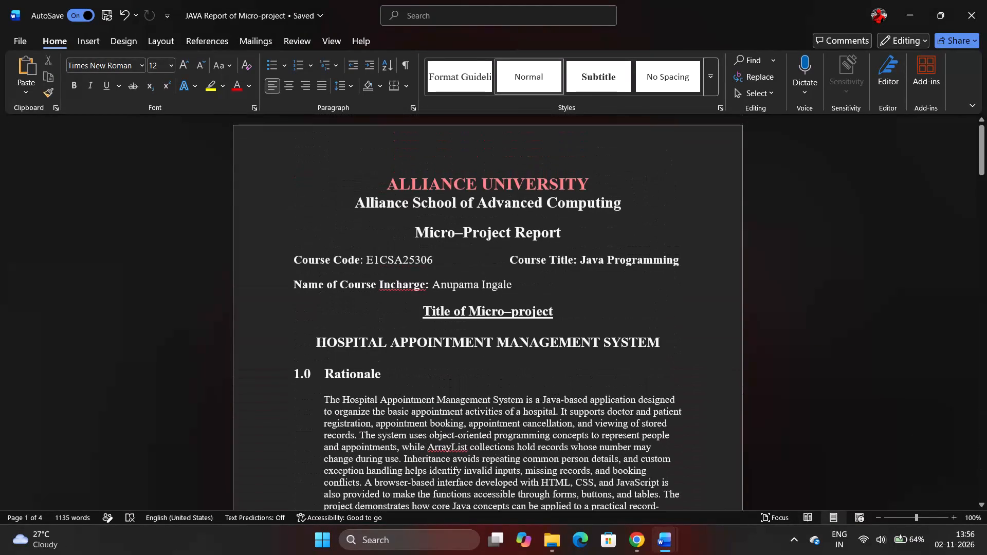
scroll(343, 309, up, 2)
Correct the flagged spellings on page 1 to In charge in the course header and Array List in the Rationale and Competency sections.
click(394, 283)
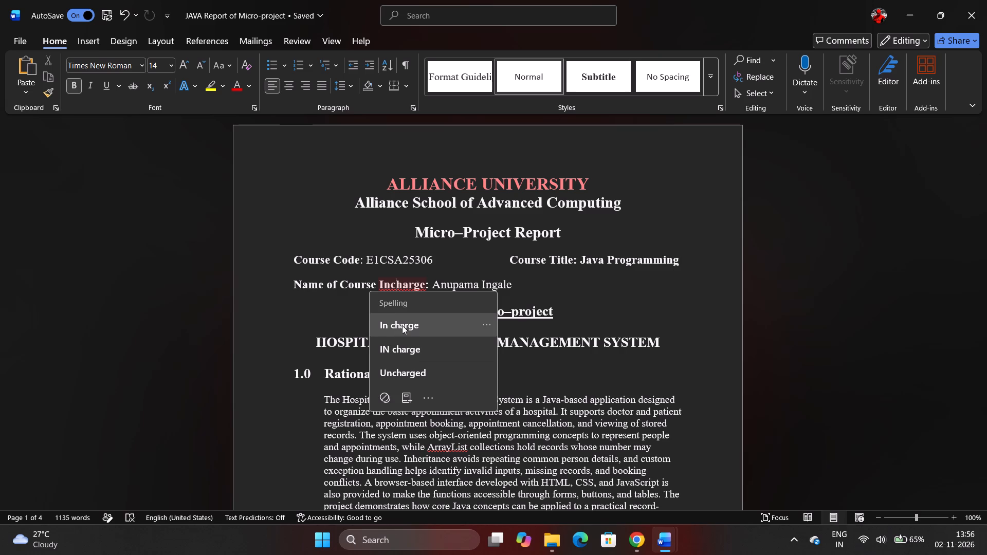
click(403, 325)
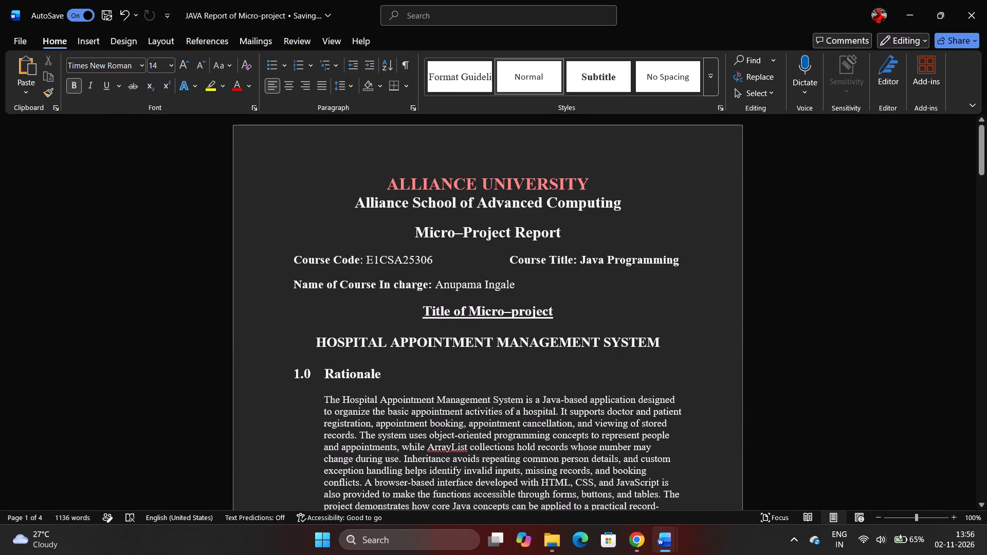
scroll(452, 382, down, 1)
click(452, 288)
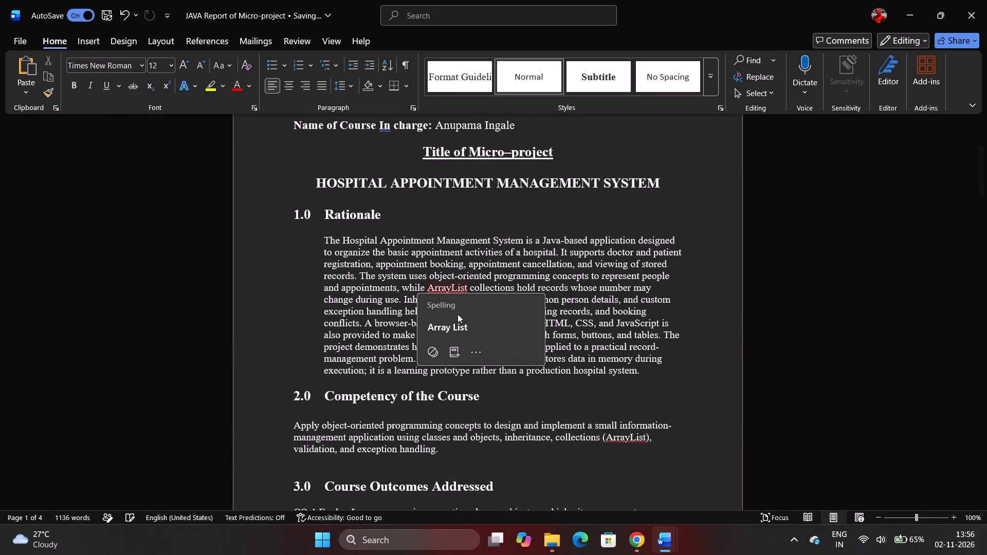
click(455, 319)
scroll(455, 319, down, 2)
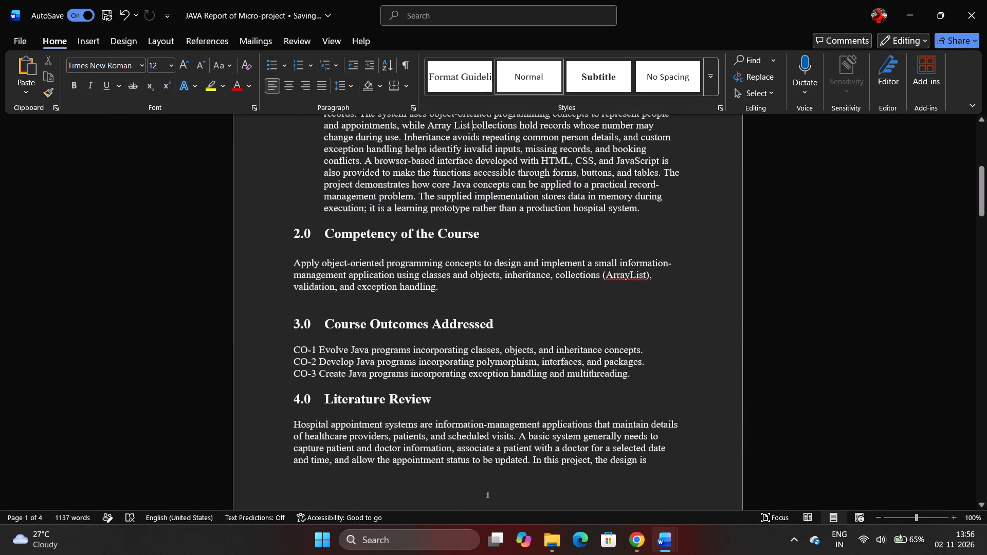
click(616, 277)
click(624, 308)
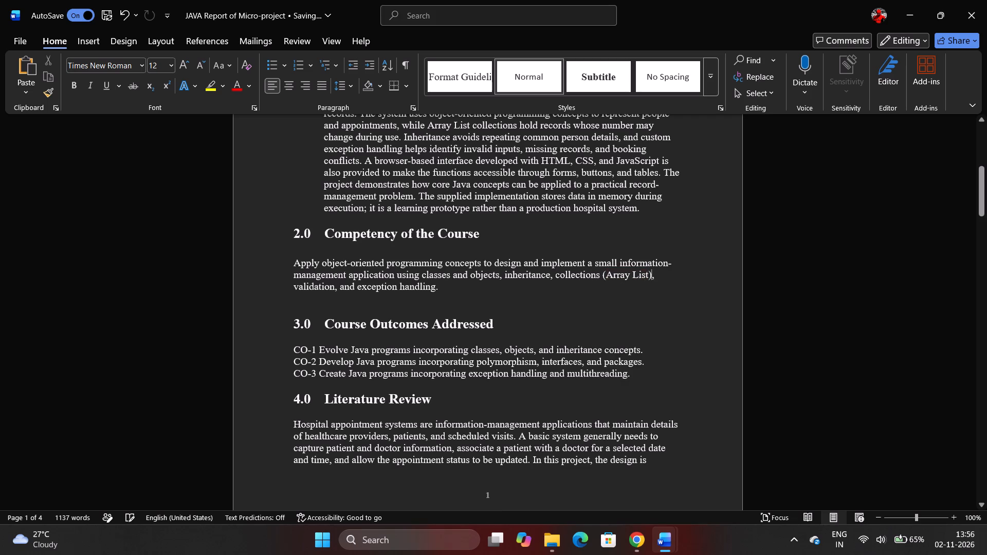
Accept the suggested corrections Hospital Manager, People contain and Array List in the Literature Review paragraphs on page 2.
scroll(526, 350, down, 2)
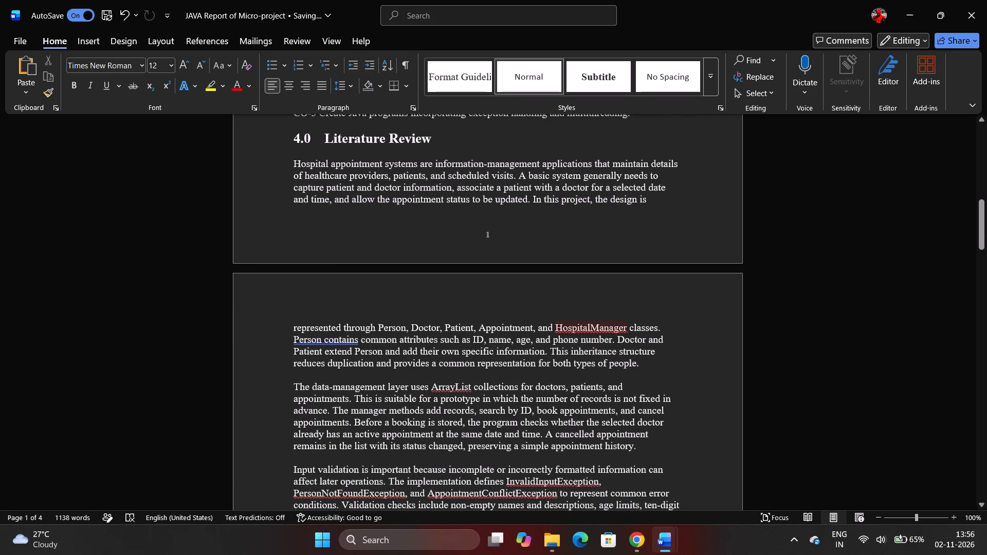
click(573, 325)
click(580, 356)
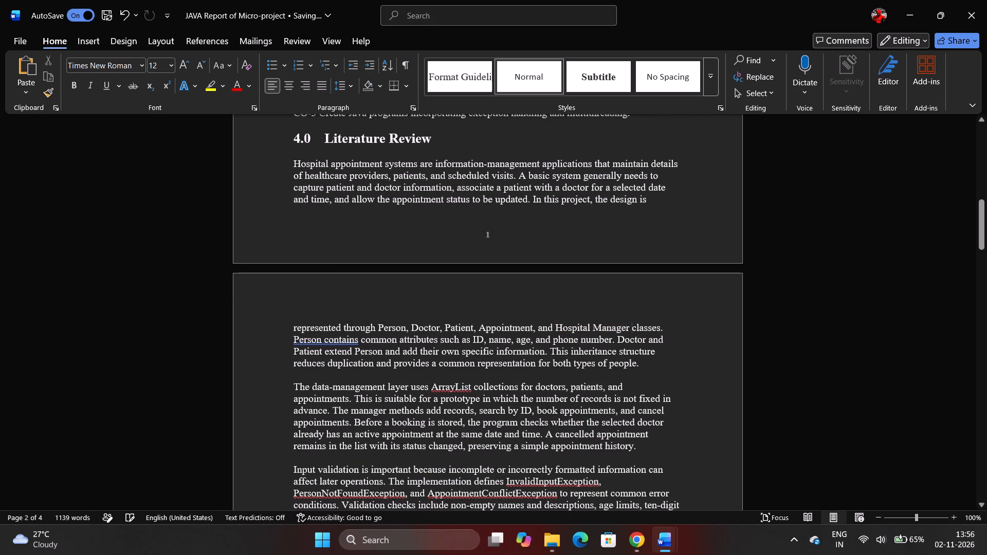
click(324, 338)
click(316, 378)
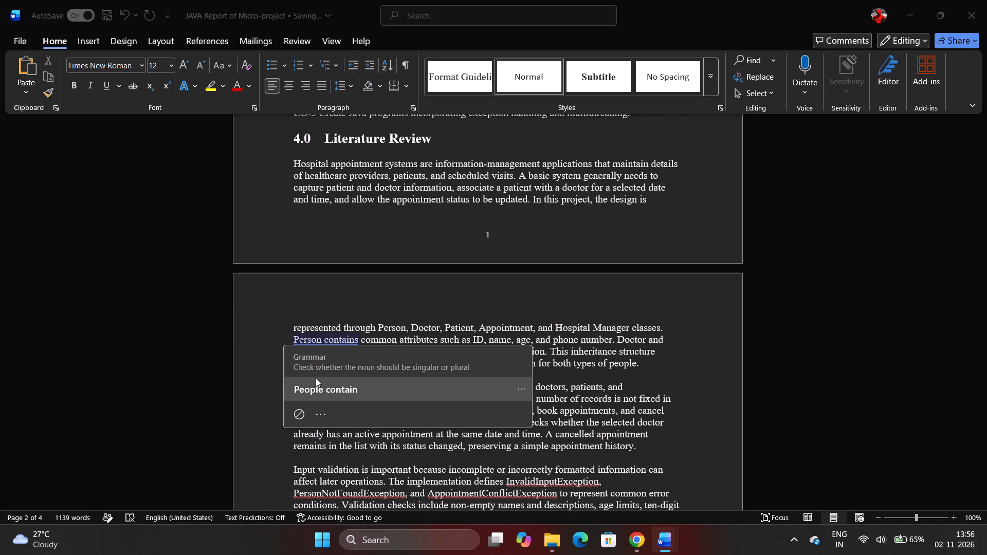
click(458, 386)
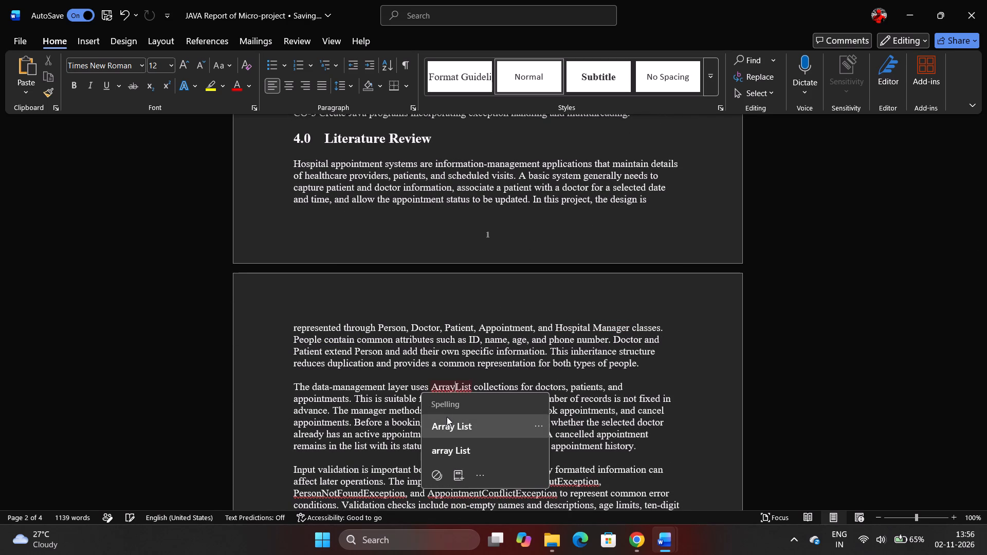
click(446, 419)
Separate InvalidInputException into Invalid Input Exception in the input validation paragraph of the Literature Review.
scroll(446, 419, down, 1)
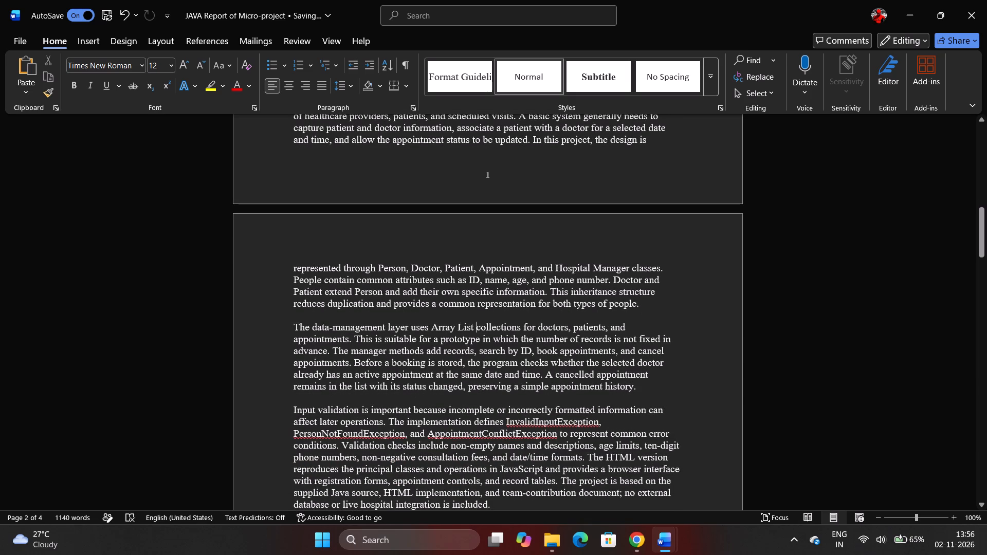
click(527, 420)
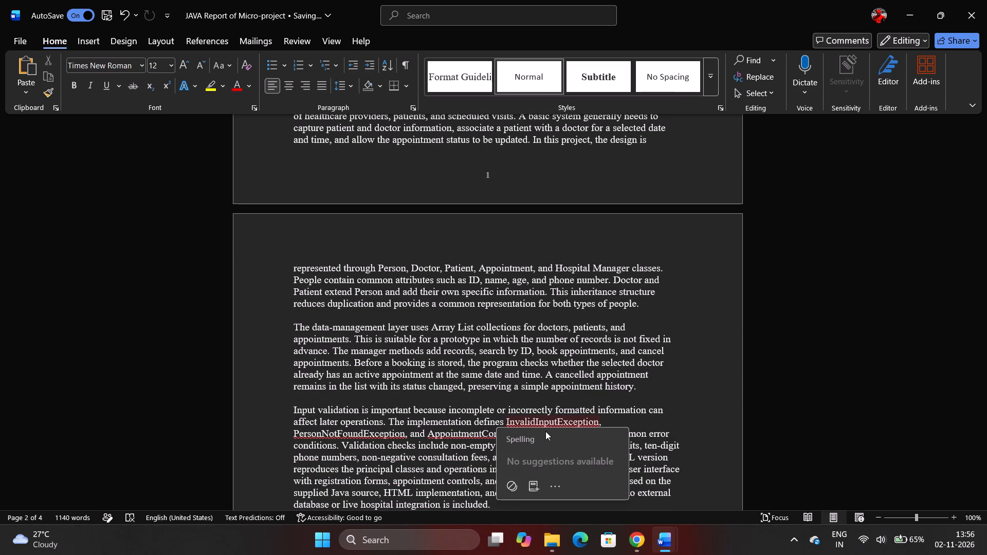
click(549, 419)
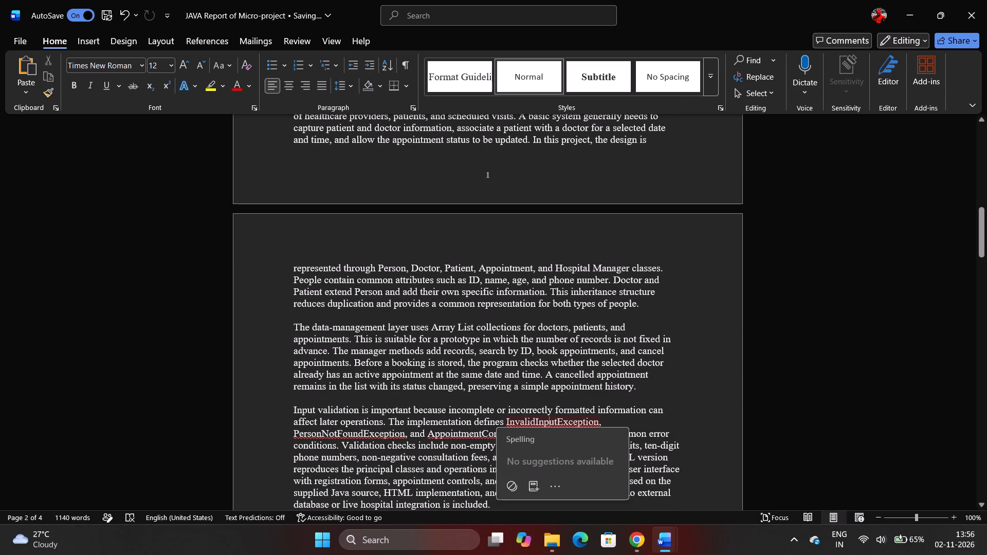
click(556, 423)
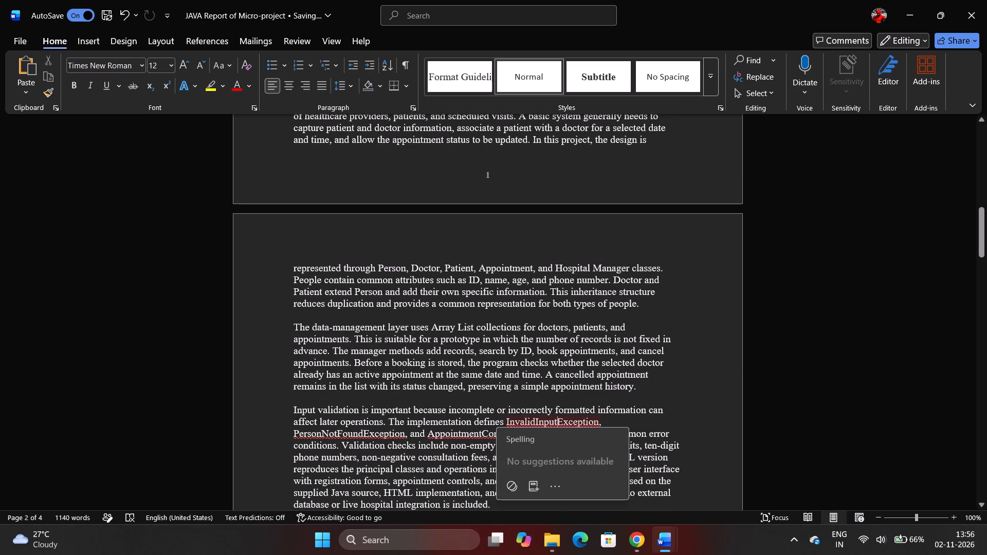
click(536, 420)
key(space)
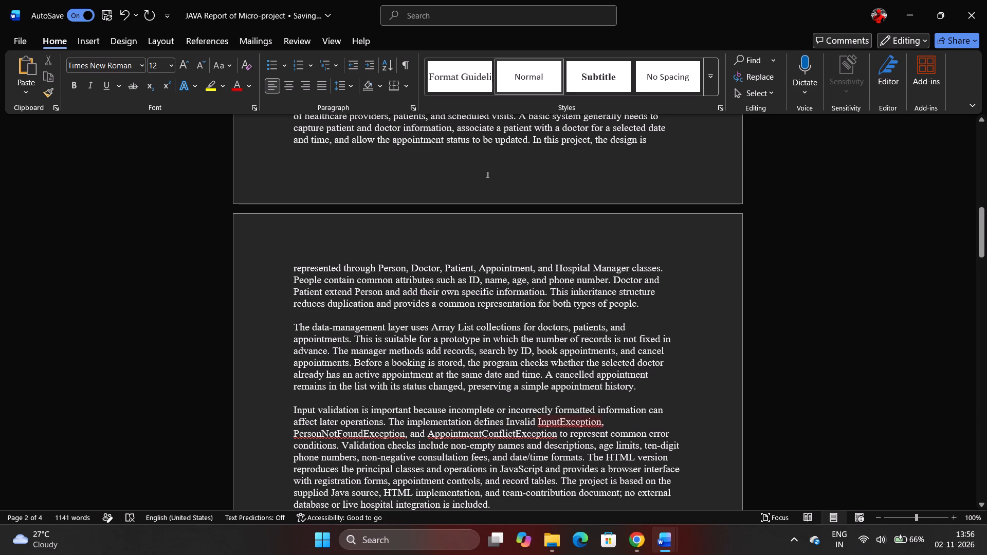
click(559, 422)
key(space)
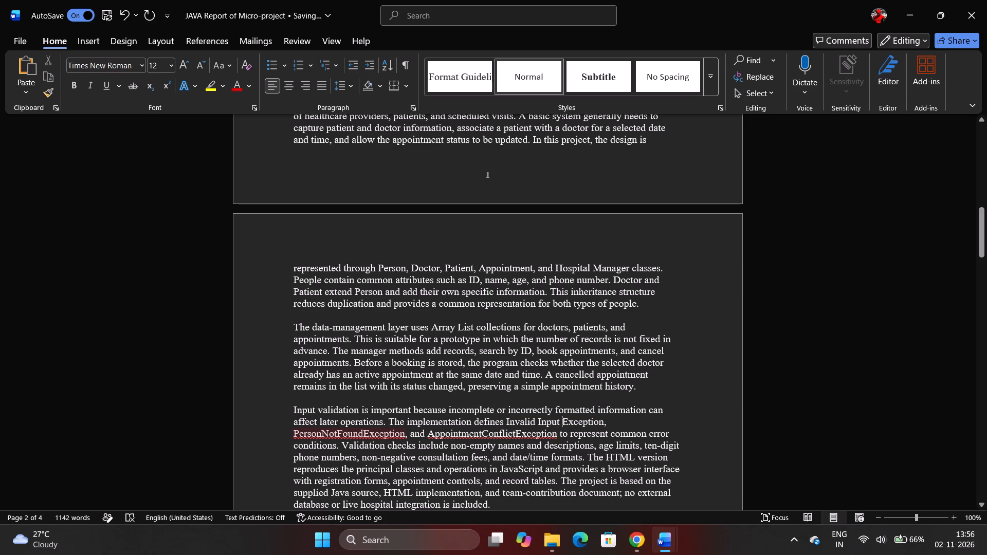
Separate PersonNotFoundException into Person Not Found Exception in the same input validation paragraph.
click(341, 436)
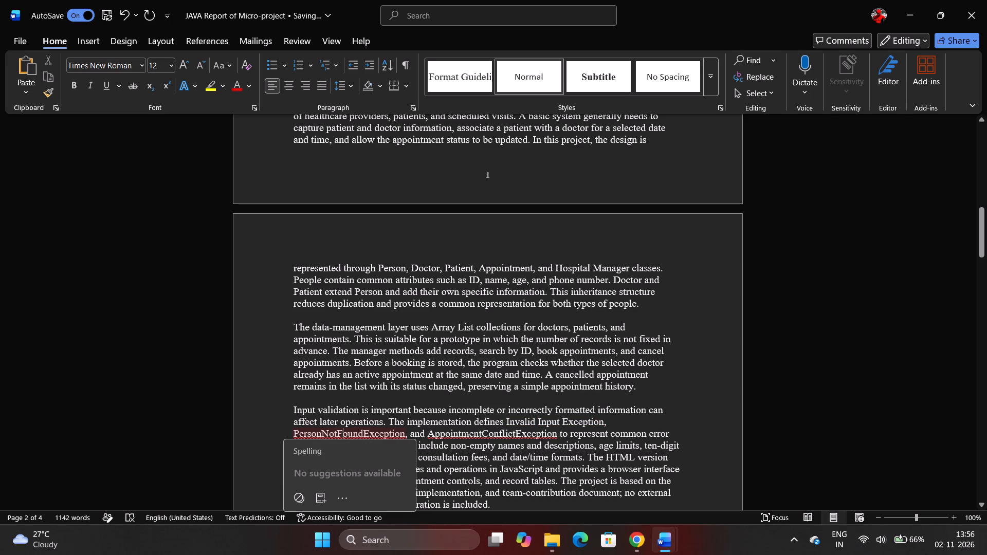
click(321, 433)
key(space)
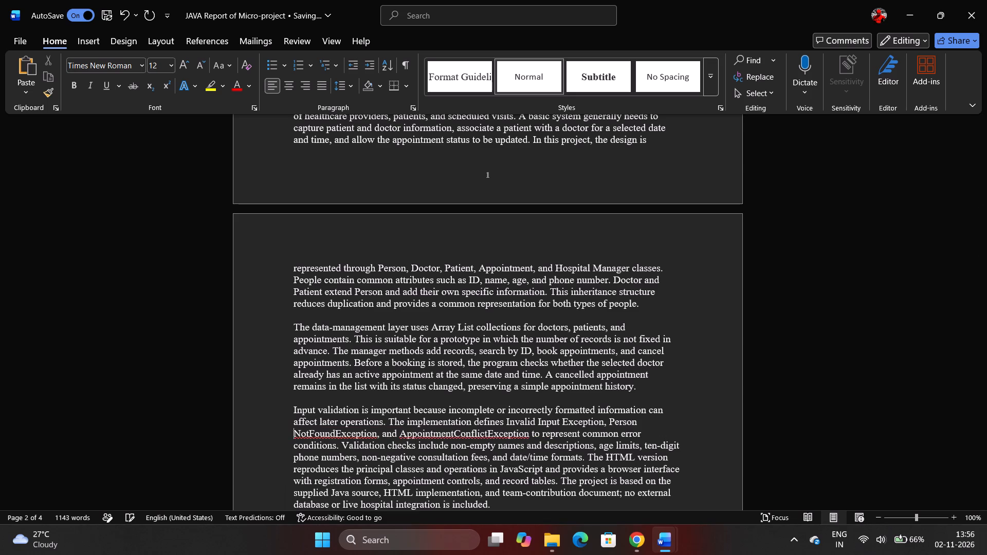
key(BackSpace)
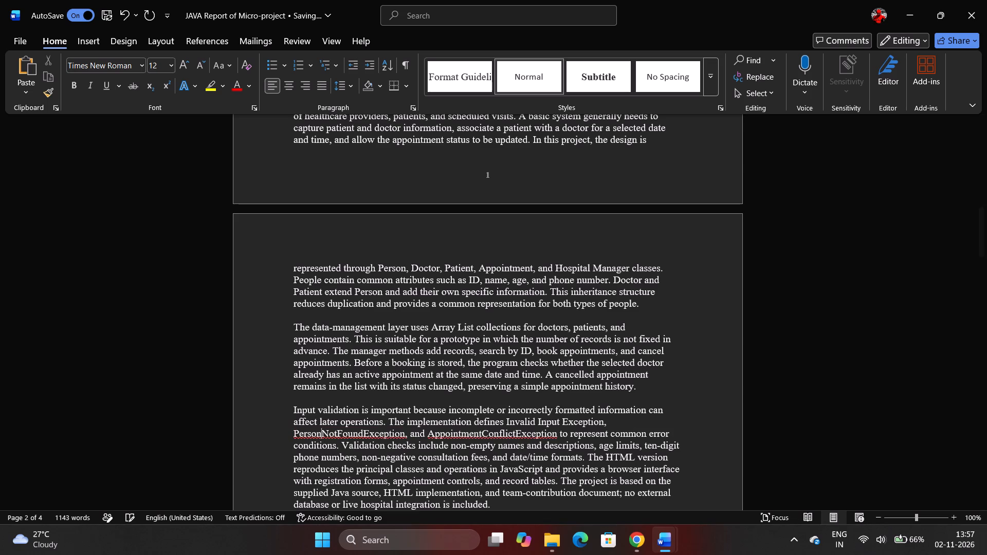
key(space)
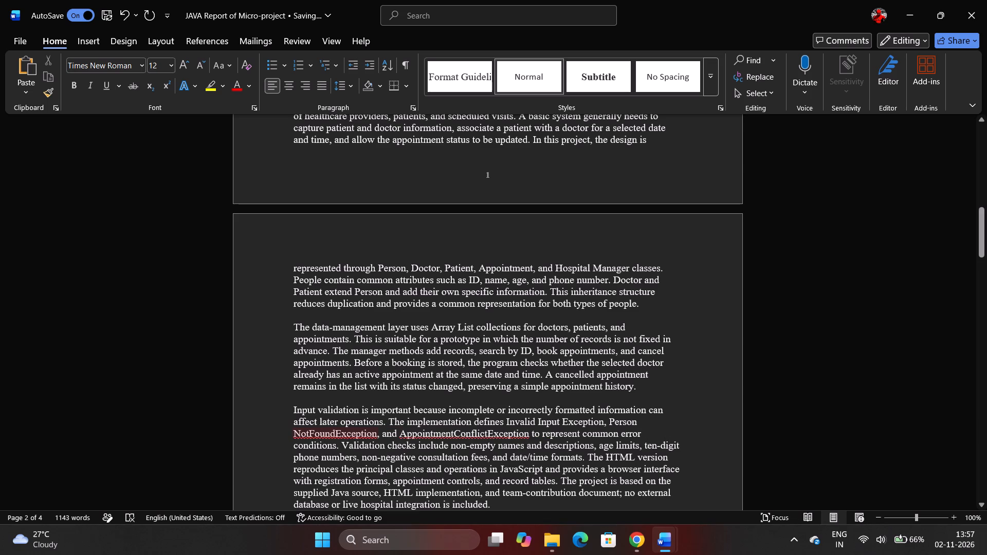
click(310, 436)
key(space)
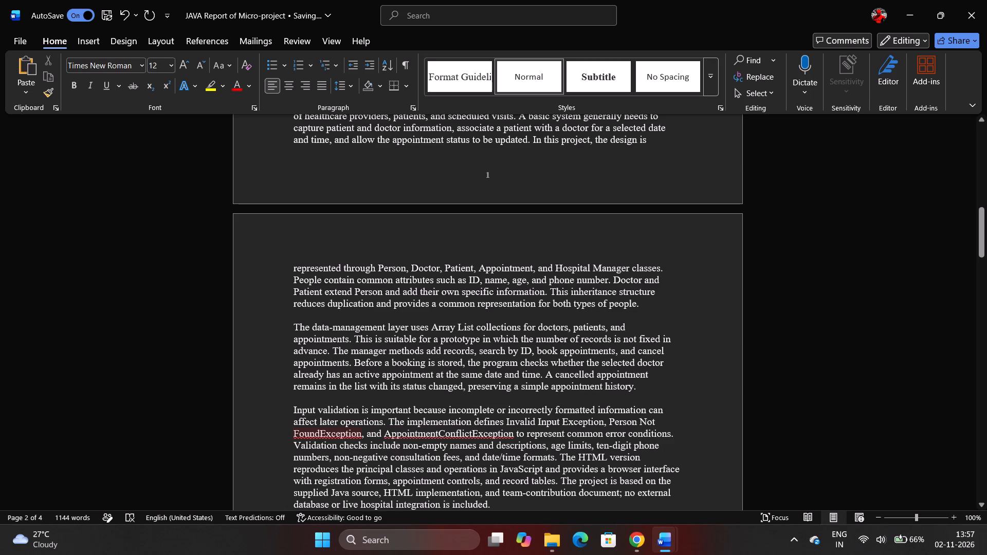
click(319, 436)
key(space)
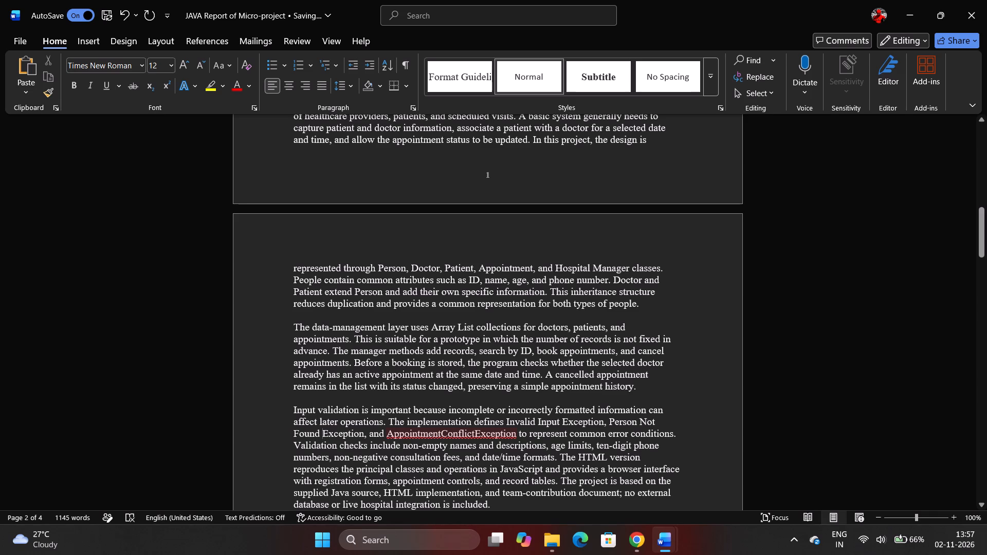
Separate AppointmentConflictException into Appointment Conflict Exception in the input validation paragraph.
click(442, 436)
key(space)
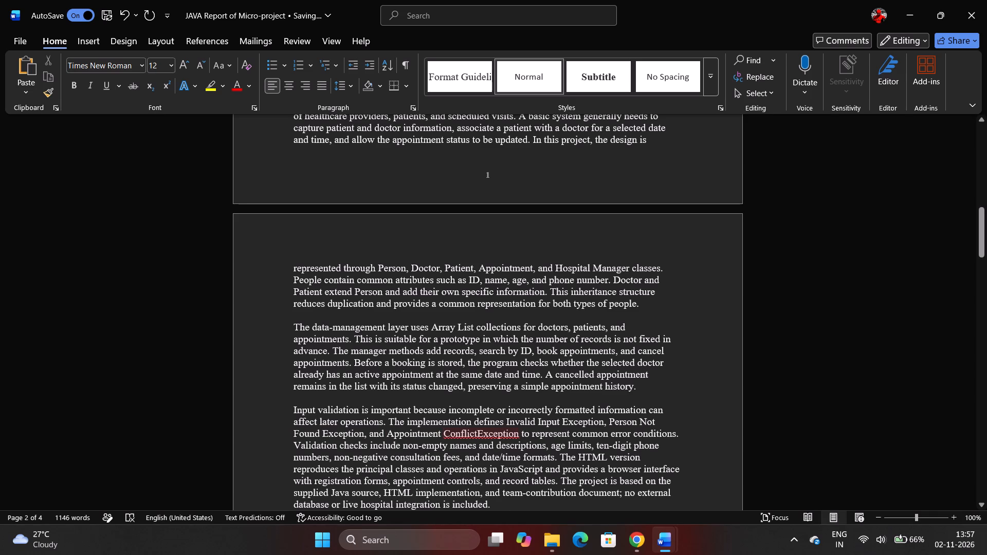
click(476, 435)
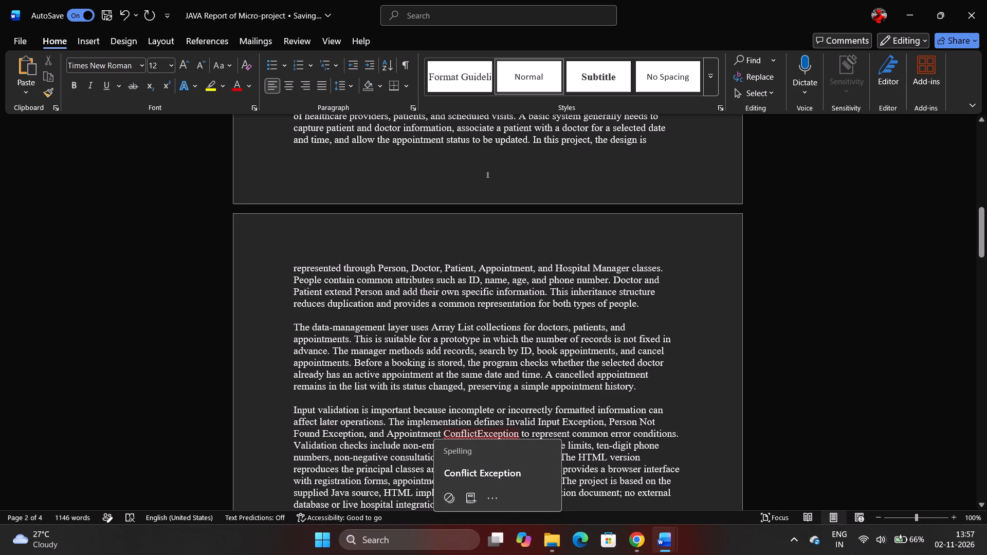
key(Right)
key(space)
Accept the suggested corrections Hospital Manager and Array List in item 3 of the Actual Methodology Followed section.
scroll(476, 435, down, 1)
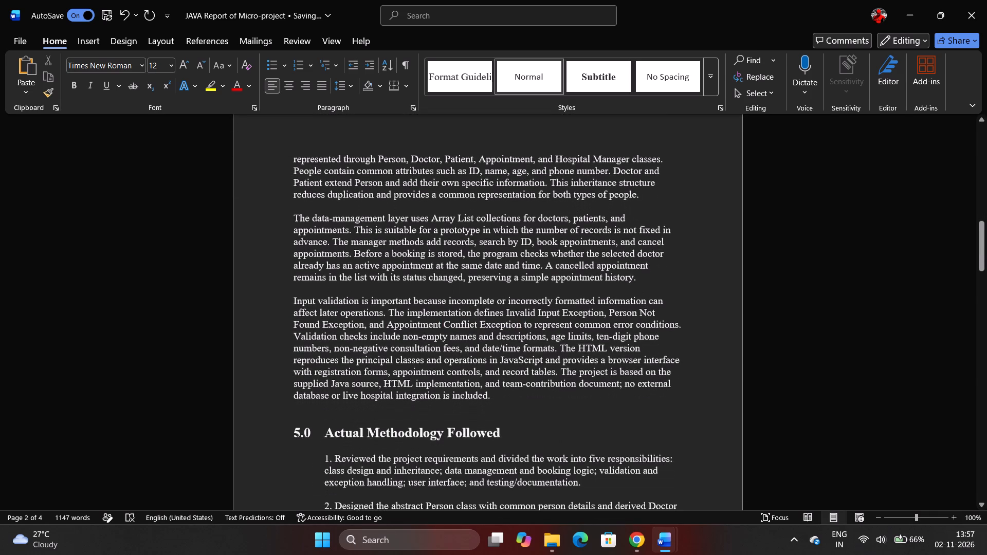
scroll(511, 314, down, 2)
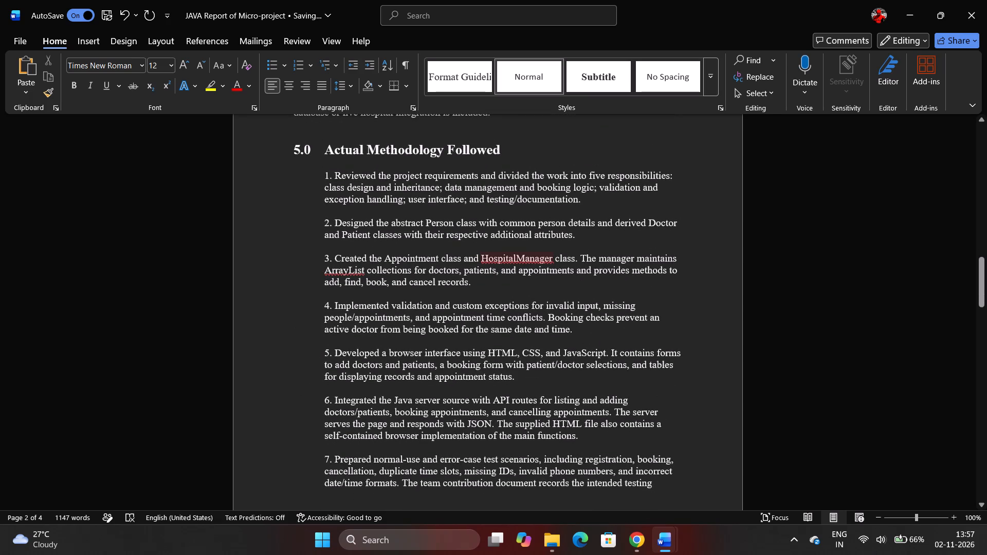
click(523, 260)
click(513, 294)
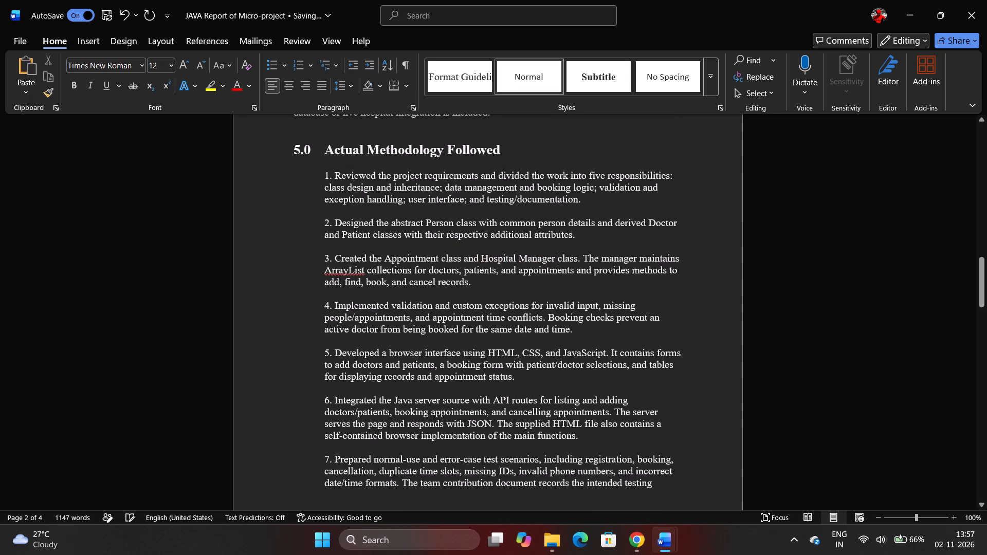
click(352, 272)
click(352, 300)
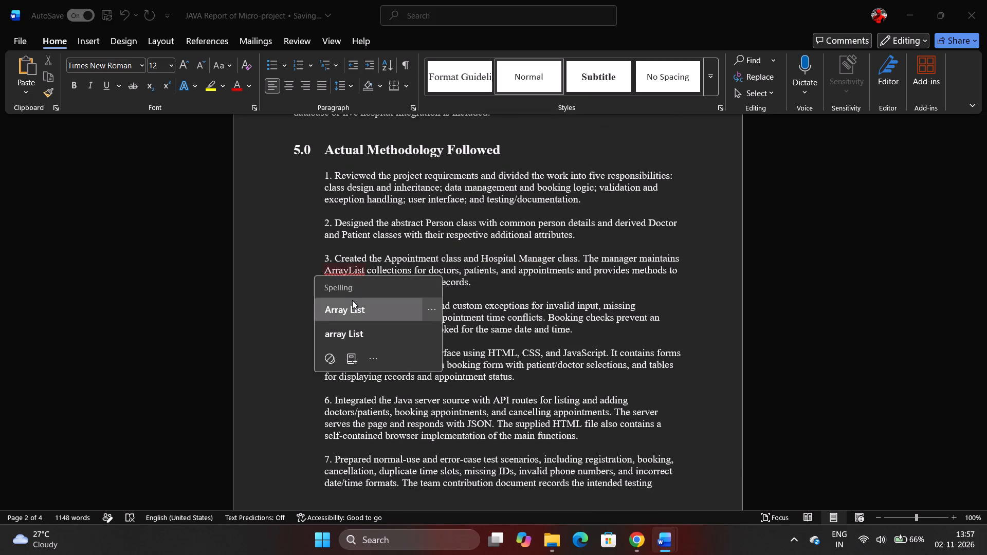
Insert a blank line between items 7 and 8 of the Actual Methodology Followed list.
scroll(352, 300, down, 2)
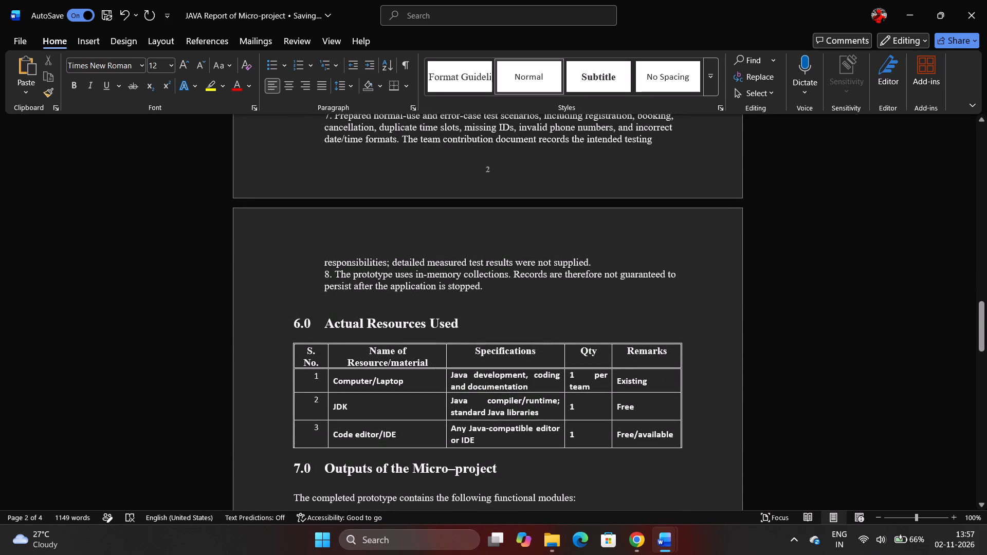
scroll(597, 265, up, 1)
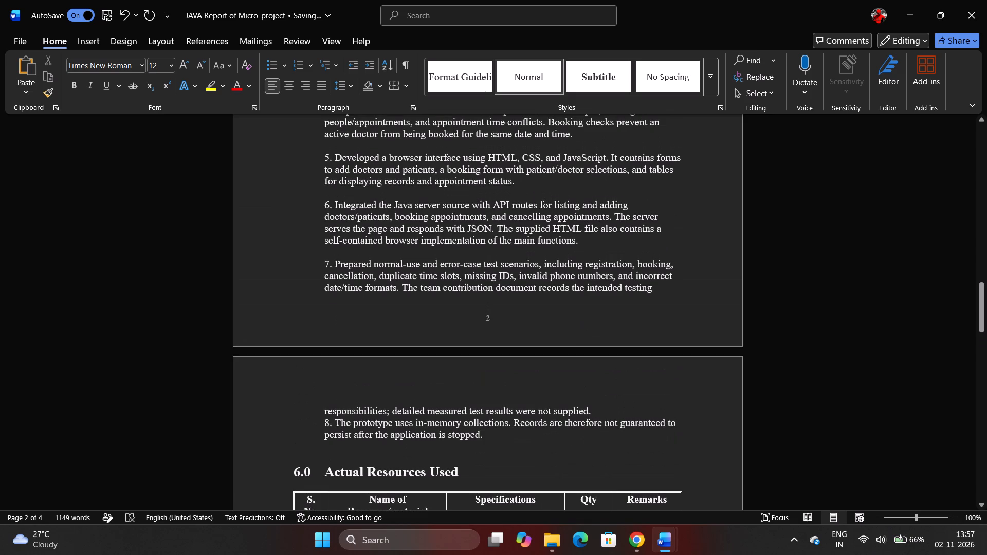
click(595, 417)
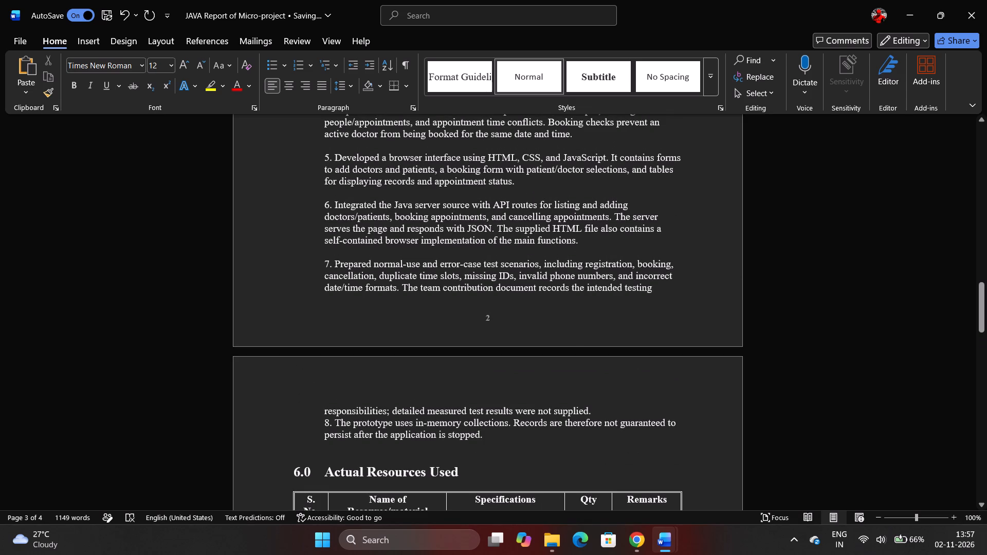
click(595, 415)
key(shift+Return)
Look through the remaining sections, and recheck the report from the title page onward for uneven spacing between sections.
scroll(595, 415, down, 1)
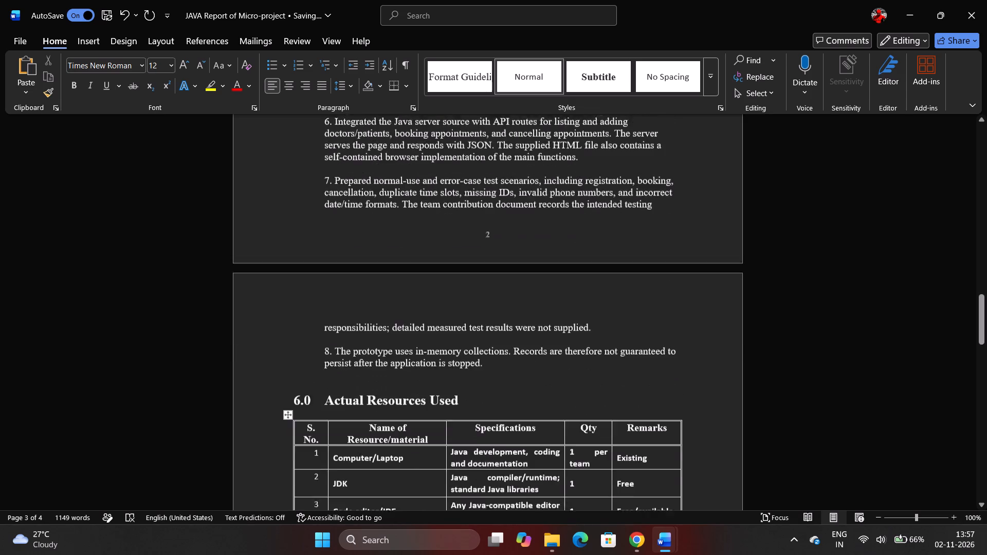
scroll(595, 415, down, 8)
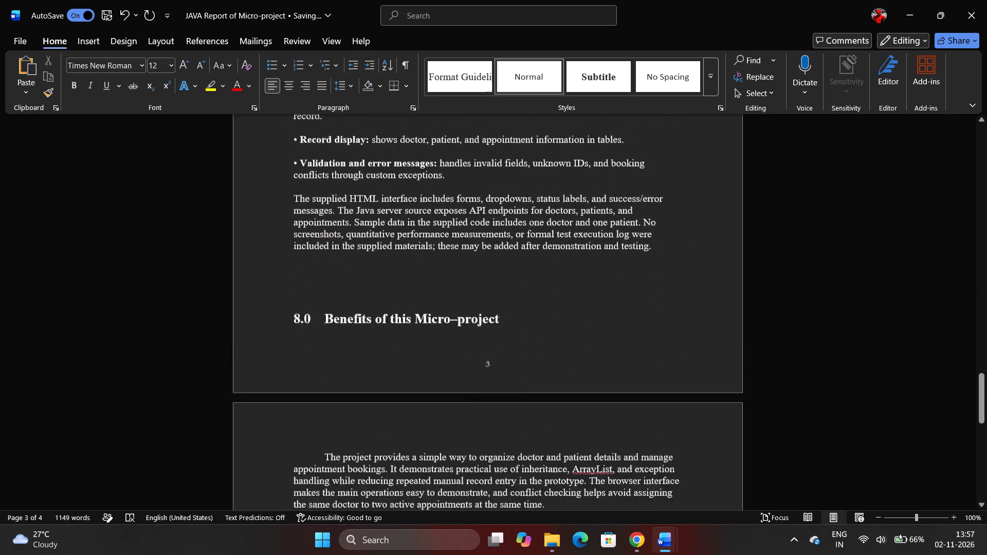
scroll(595, 415, down, 6)
scroll(595, 415, up, 17)
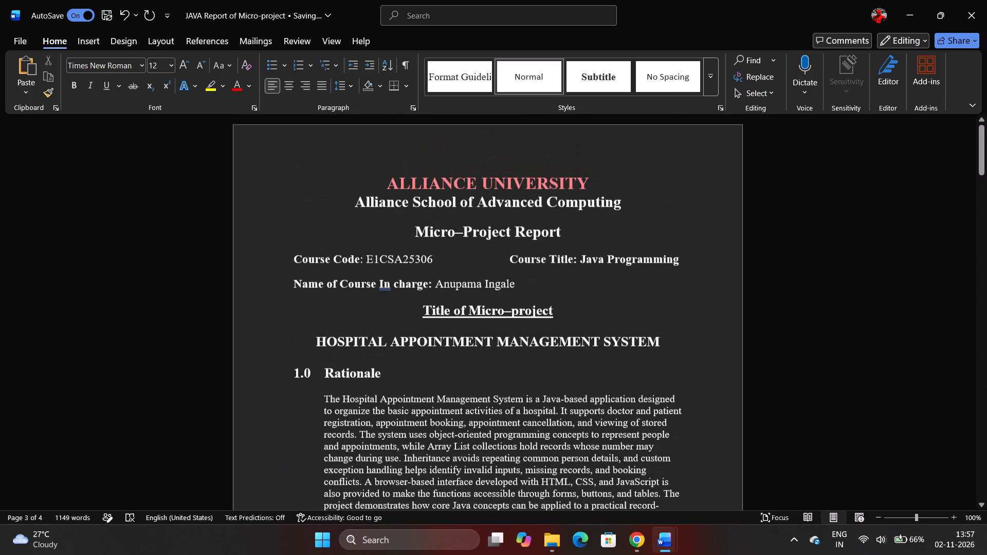
click(420, 368)
scroll(420, 368, down, 2)
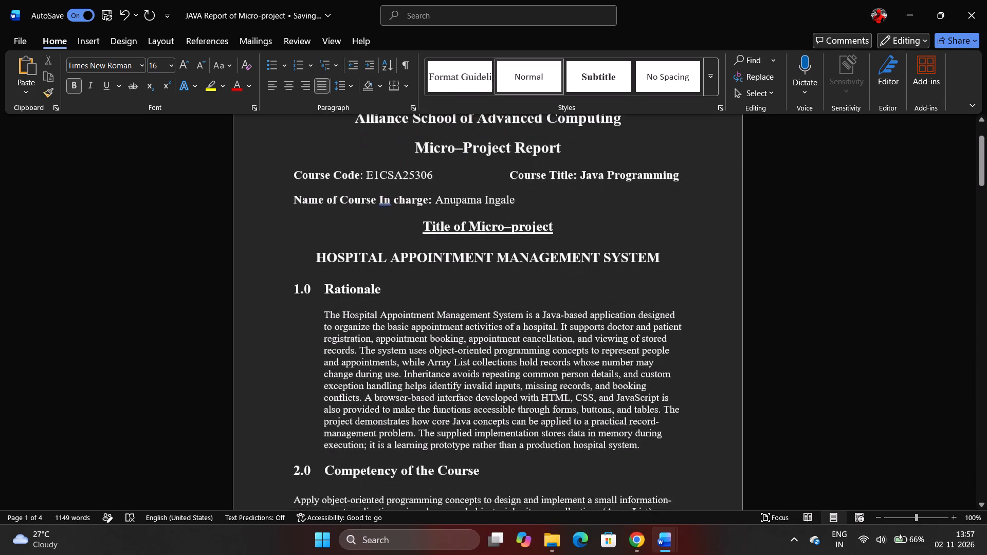
scroll(420, 368, down, 6)
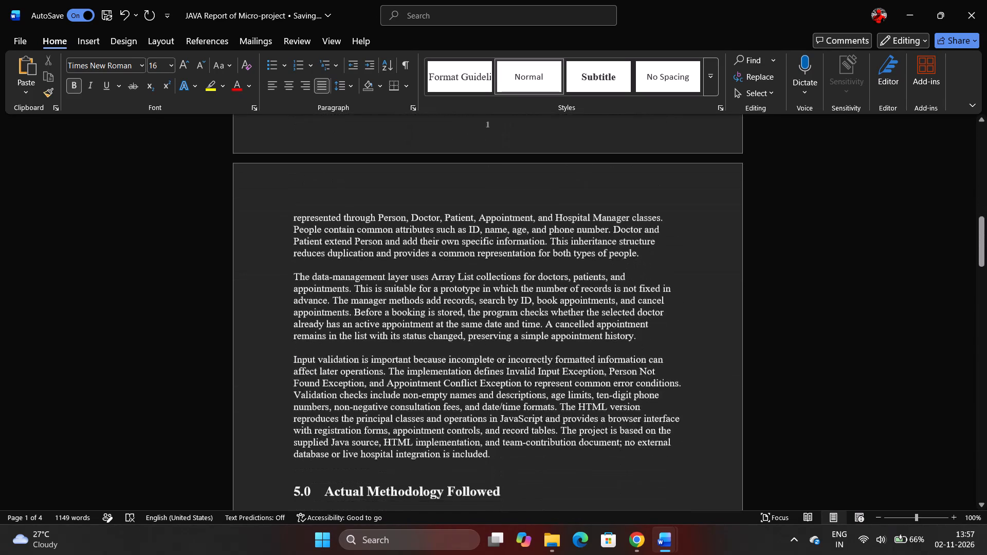
scroll(420, 368, down, 2)
Remove one extra empty line above each of the headings 5.0 Actual Methodology Followed and 6.0 Actual Resources Used.
scroll(420, 368, up, 3)
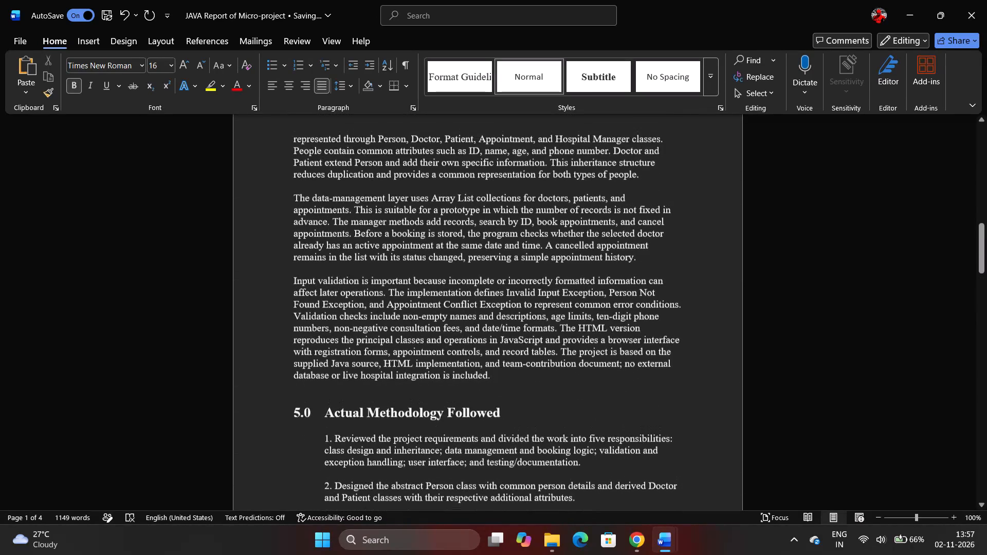
click(344, 396)
key(Down)
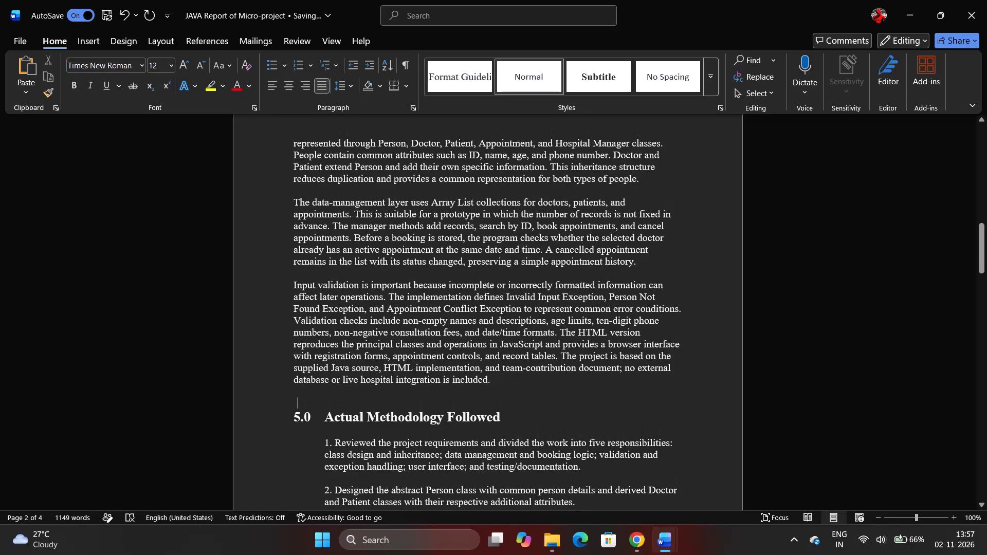
key(BackSpace)
scroll(344, 396, down, 6)
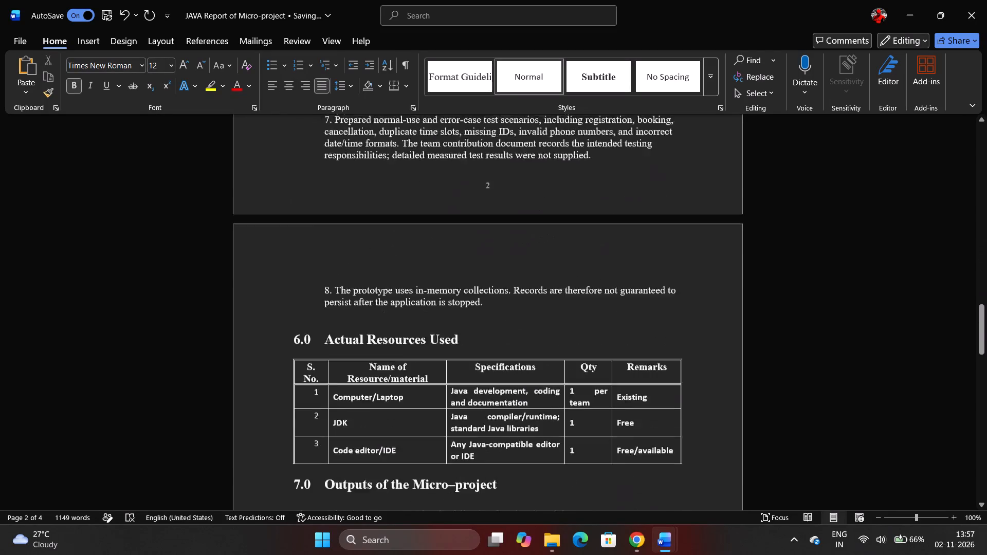
scroll(344, 396, right, 1)
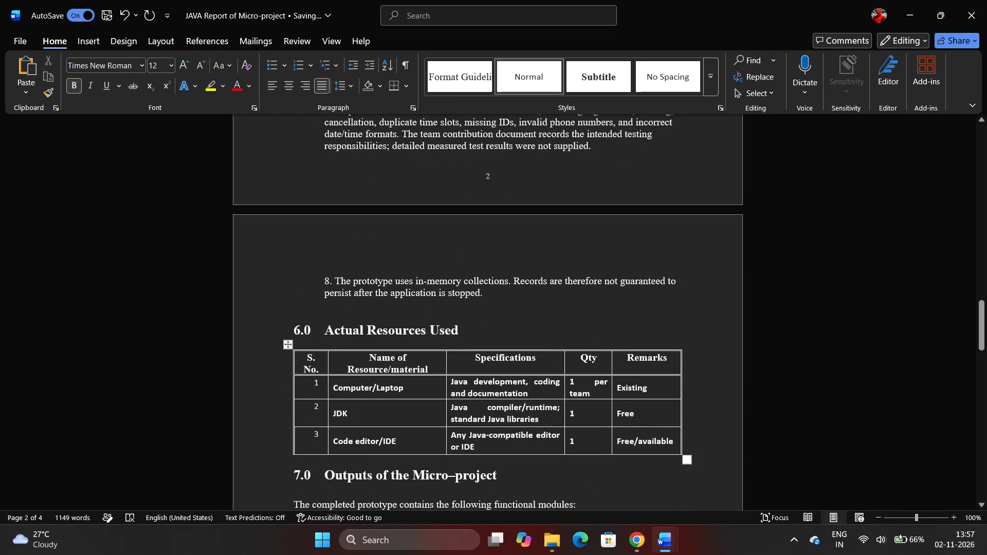
click(365, 314)
key(BackSpace)
Remove the surplus empty lines above the 8.0 Benefits of this Micro-project heading, leaving a single one.
scroll(365, 314, down, 1)
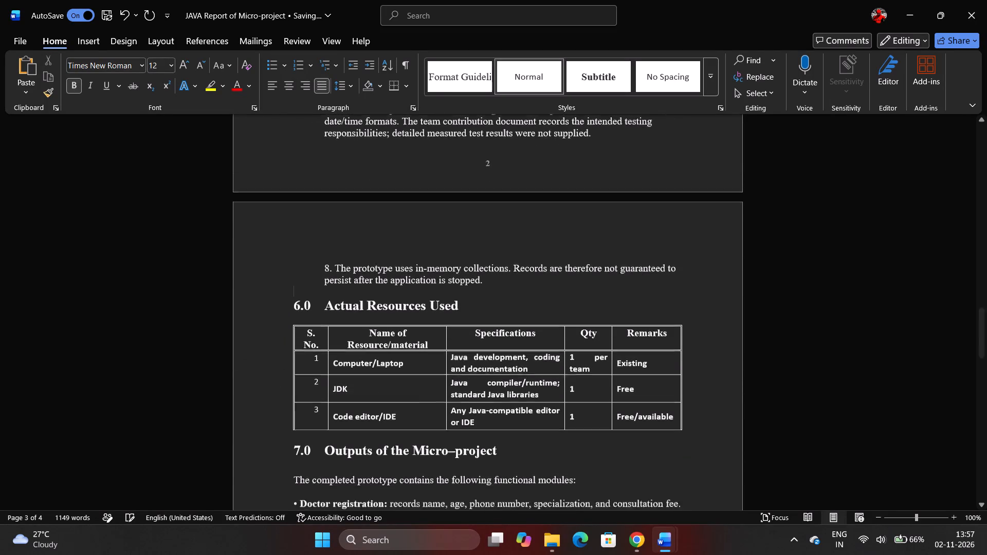
scroll(365, 314, down, 3)
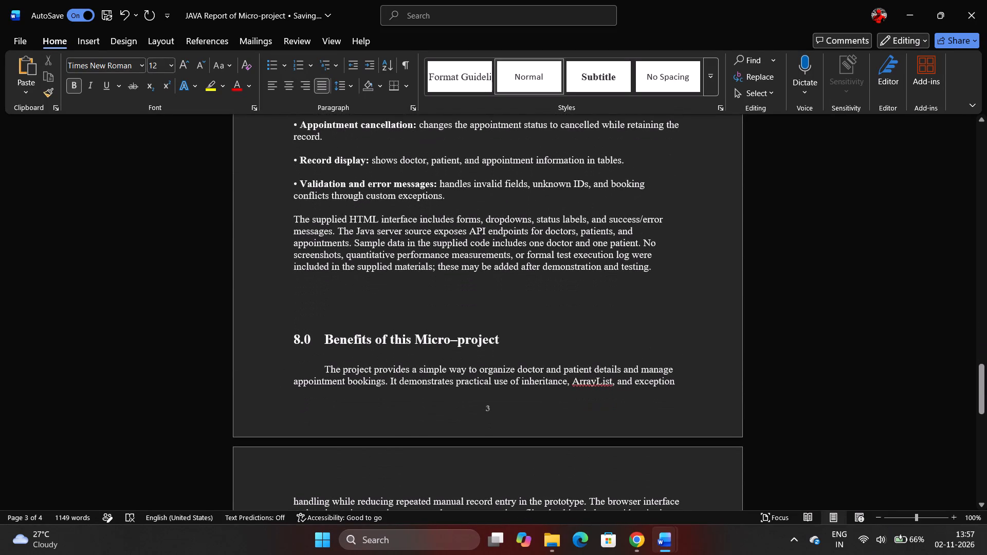
click(323, 316)
key(Down)
key(BackSpace)
key(BackSpace)
key(BackSpace)
key(BackSpace)
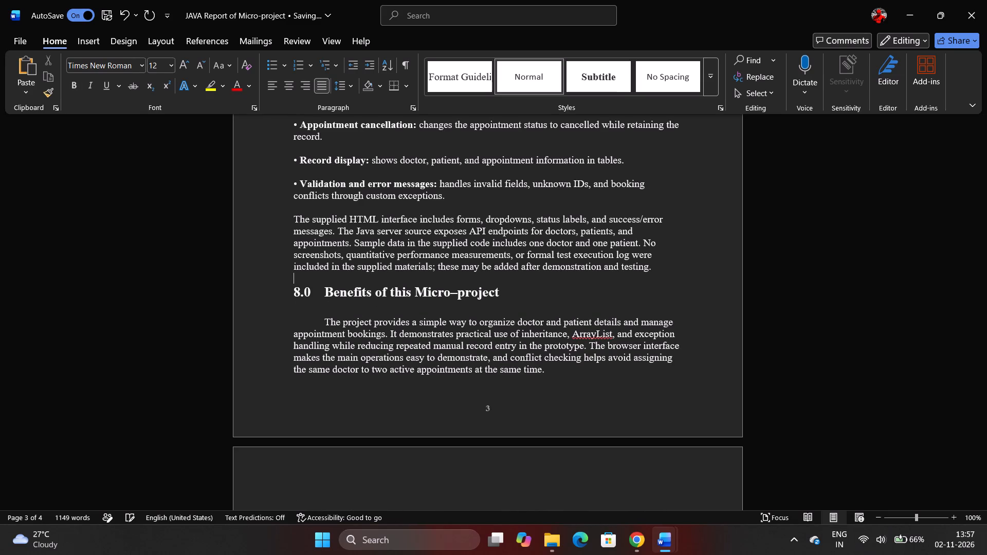
Remove the surplus empty lines between the Benefits paragraph and the 9.0 Area of Future Improvement heading.
scroll(323, 316, down, 1)
click(304, 363)
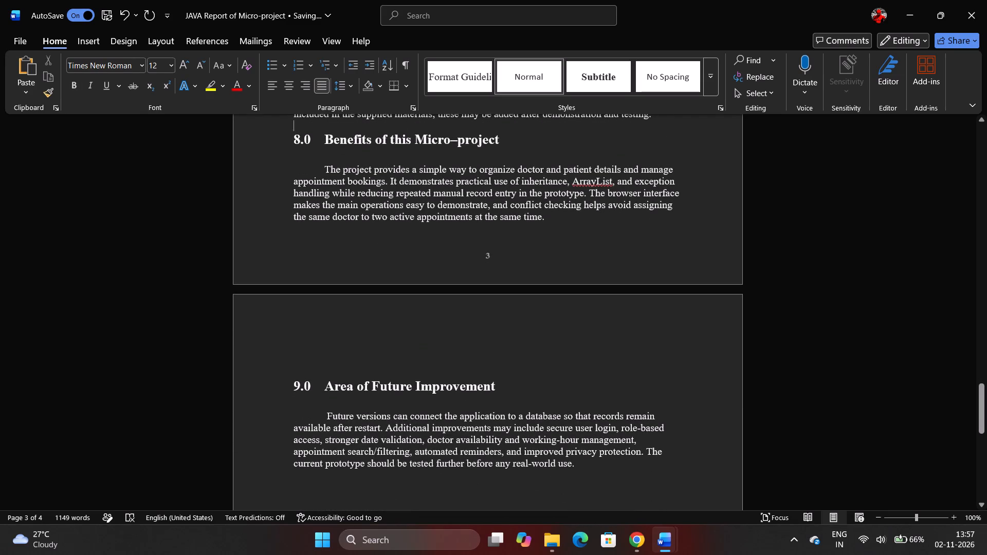
key(Down)
key(BackSpace)
key(BackSpace)
key(BackSpace)
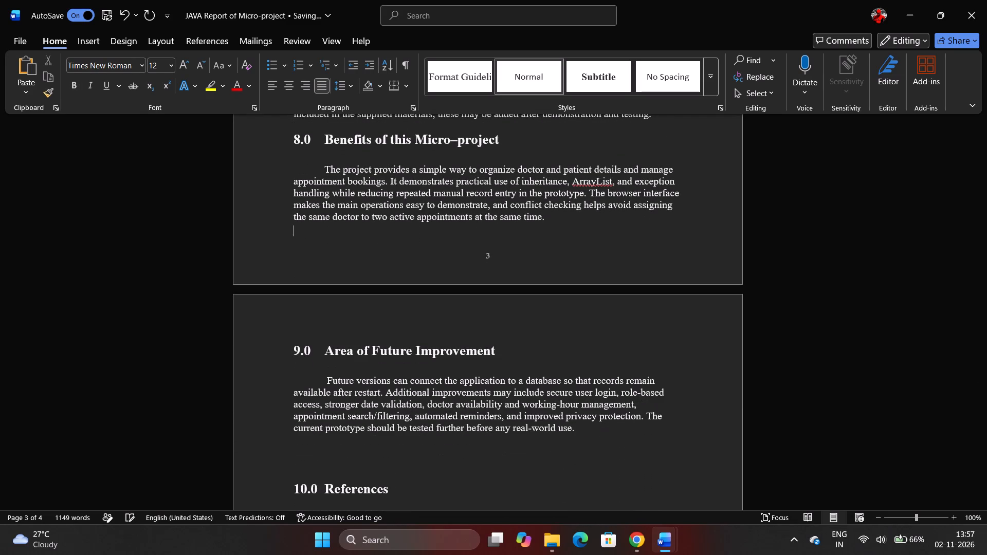
key(Down)
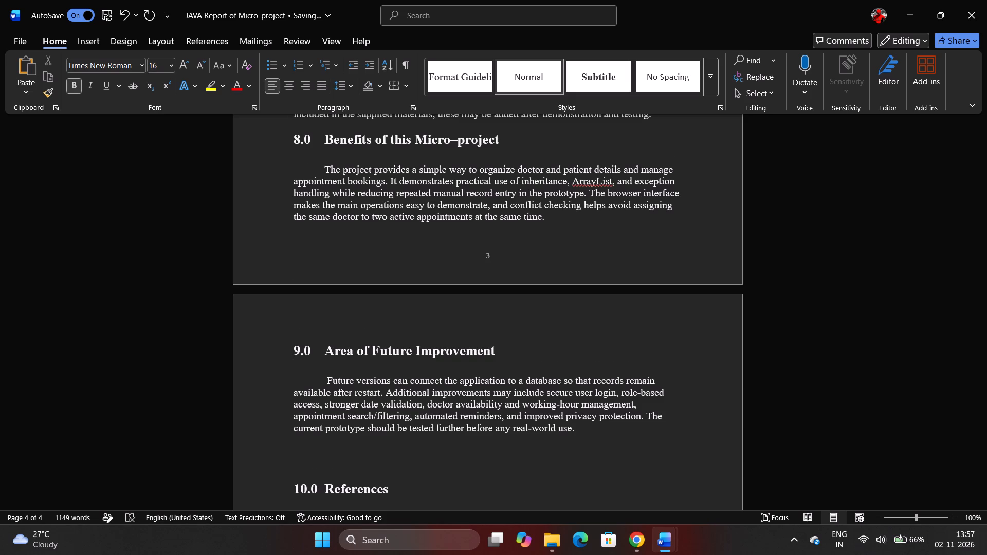
Remove the surplus empty lines above the 10.0 References heading, leaving a single one.
scroll(304, 363, down, 1)
click(298, 361)
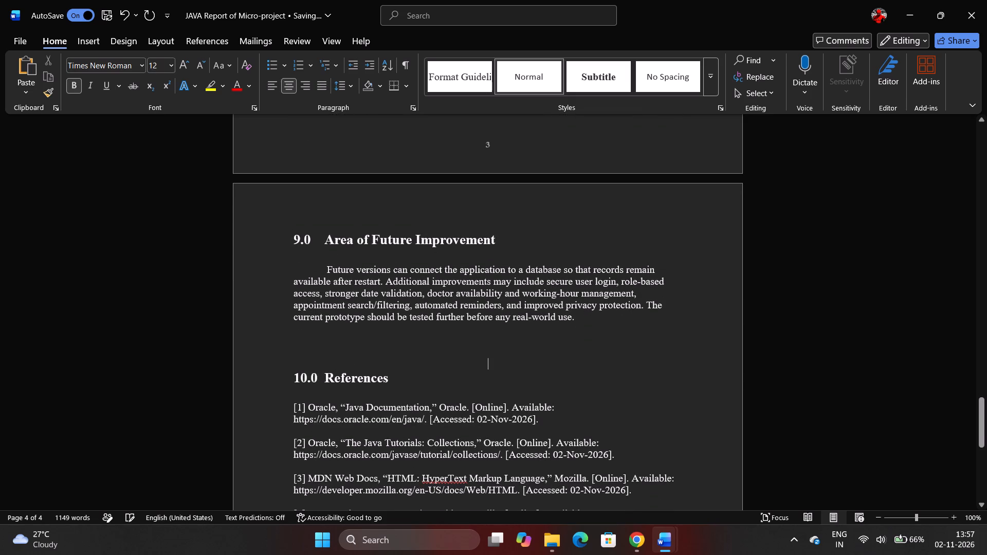
key(BackSpace)
key(BackSpace)
key(BackSpace)
key(BackSpace)
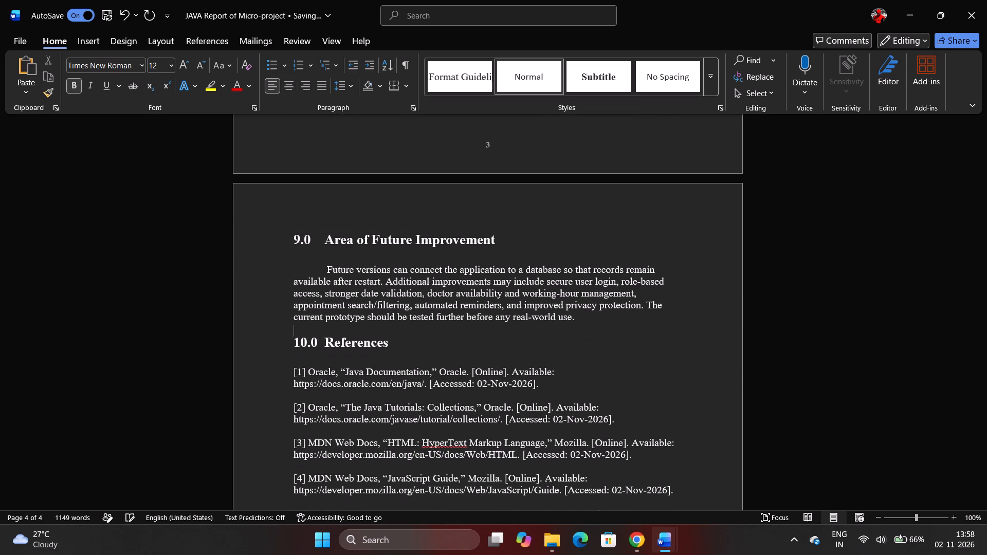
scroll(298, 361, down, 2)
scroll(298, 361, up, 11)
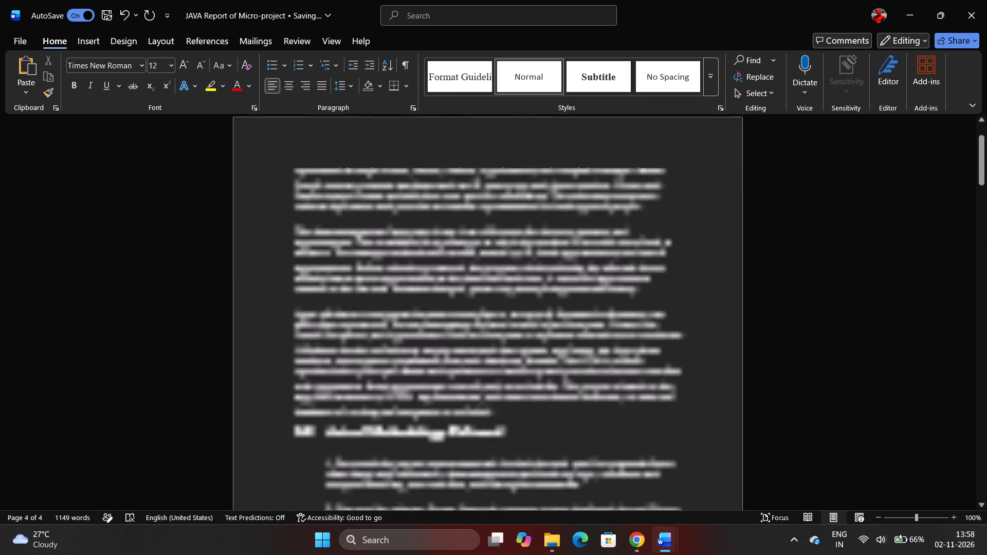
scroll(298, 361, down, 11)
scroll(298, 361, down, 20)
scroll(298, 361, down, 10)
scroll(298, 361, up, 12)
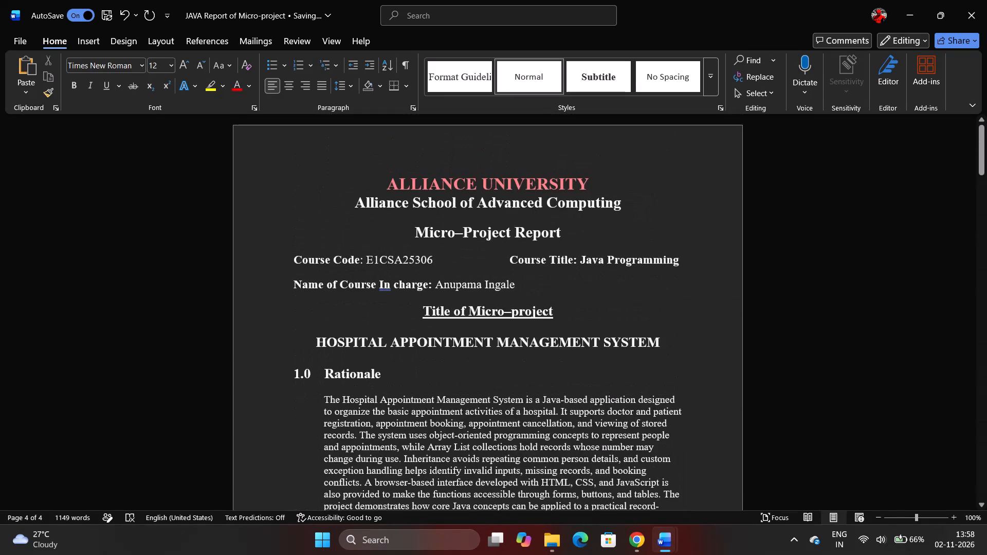
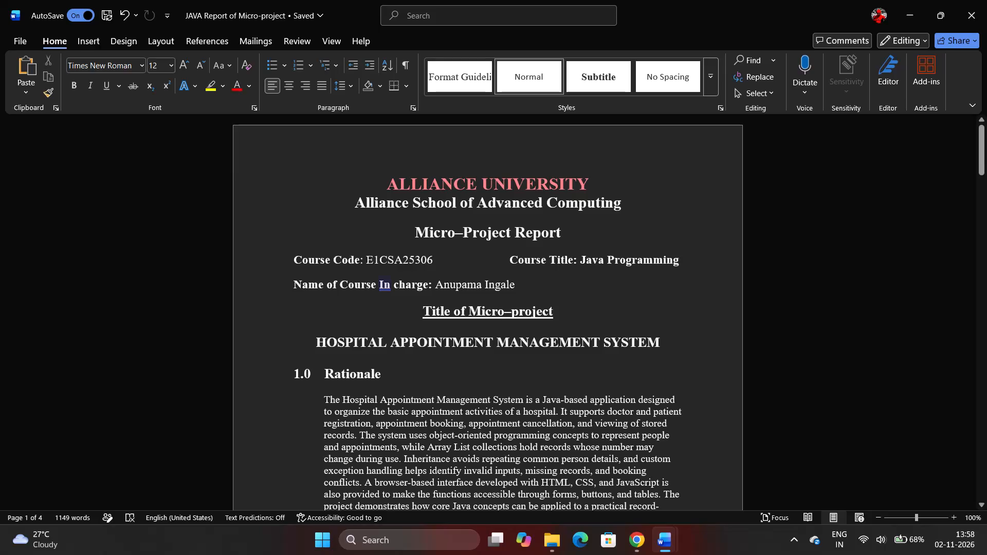
Join "In charge" into the single word "Incharge" in the course line of the report header.
click(387, 285)
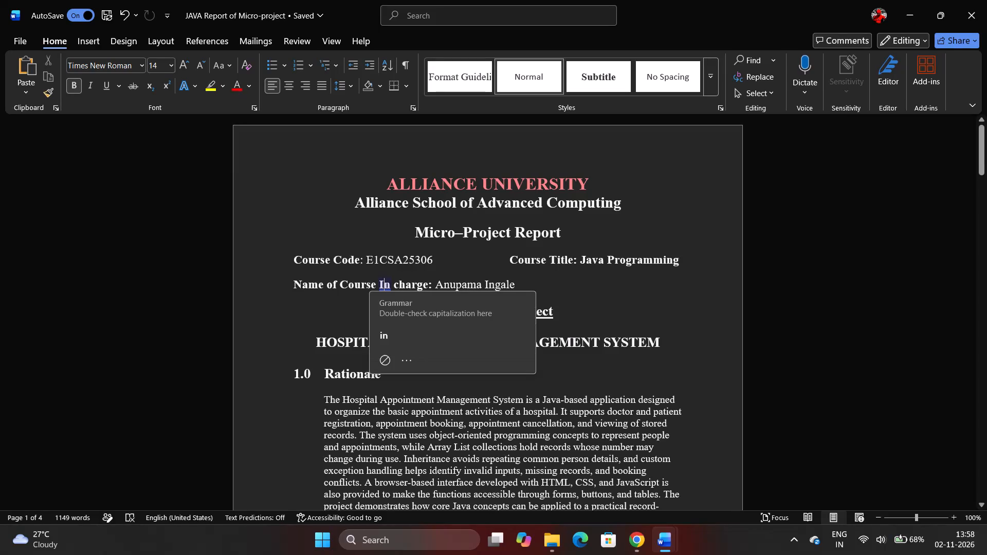
click(396, 286)
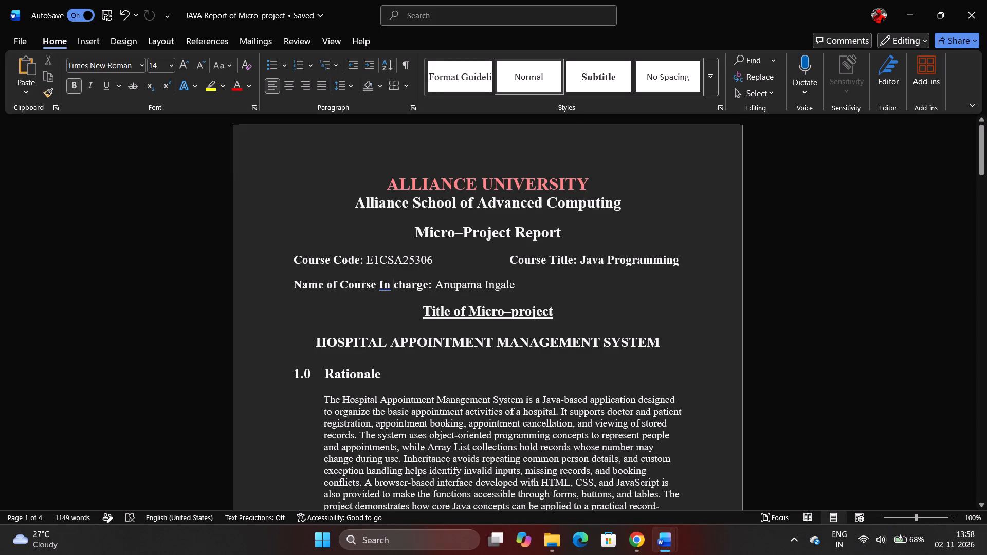
key(BackSpace)
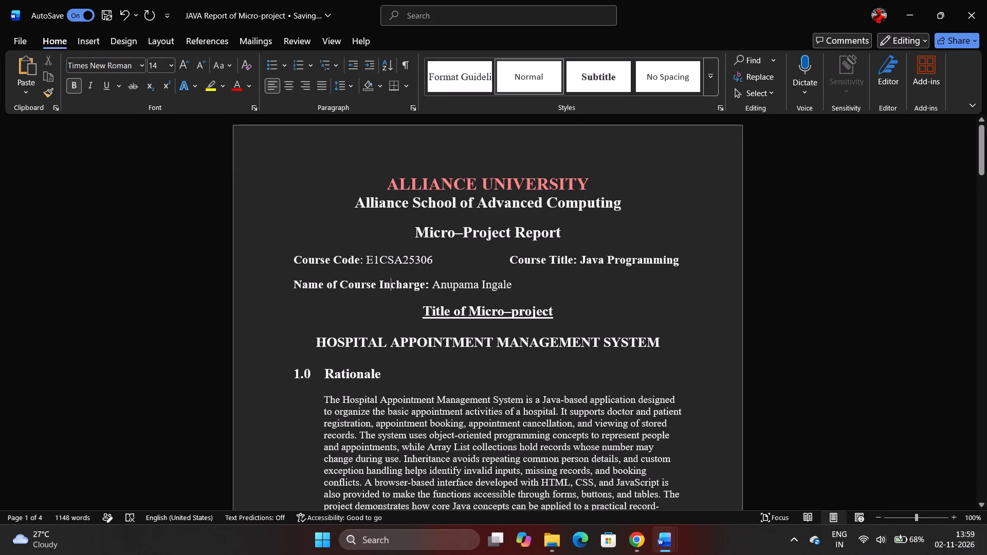
Insert two line breaks before the closing row of asterisks at the end of the References section.
scroll(544, 291, down, 8)
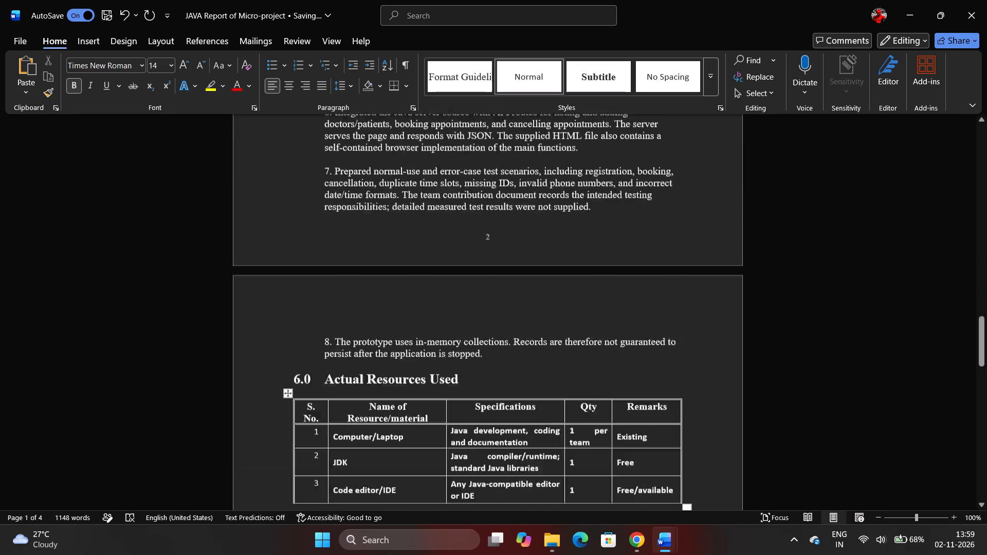
scroll(544, 291, down, 2)
scroll(544, 291, up, 1)
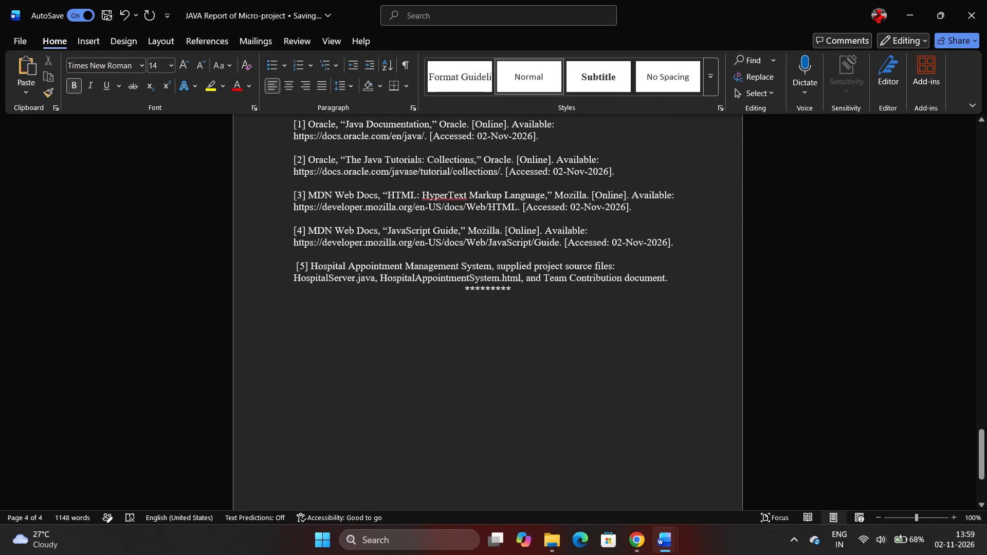
click(465, 287)
key(shift+Return)
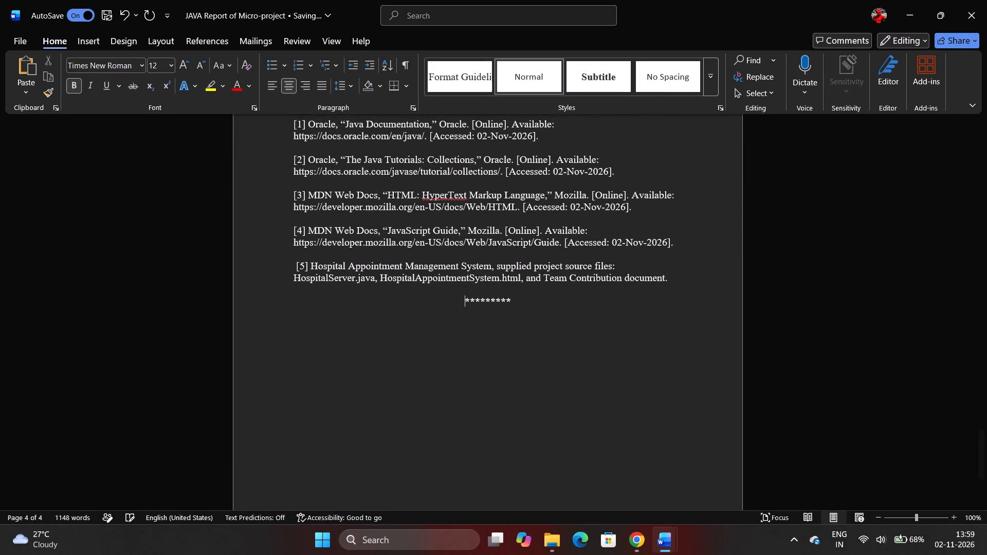
key(shift+Return)
Correct the flagged word "HyperText" to "Hypertext" in reference [3].
scroll(465, 287, up, 1)
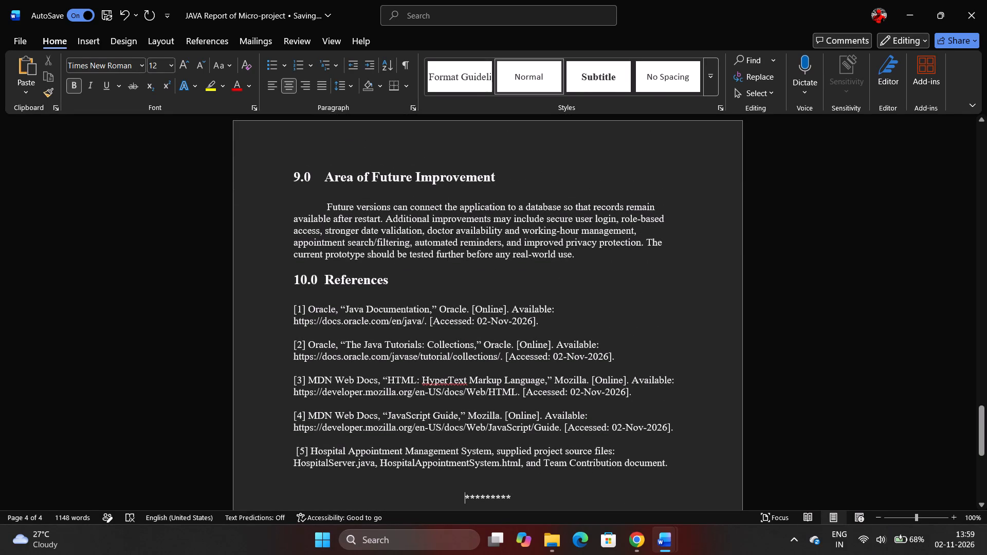
click(441, 378)
click(442, 419)
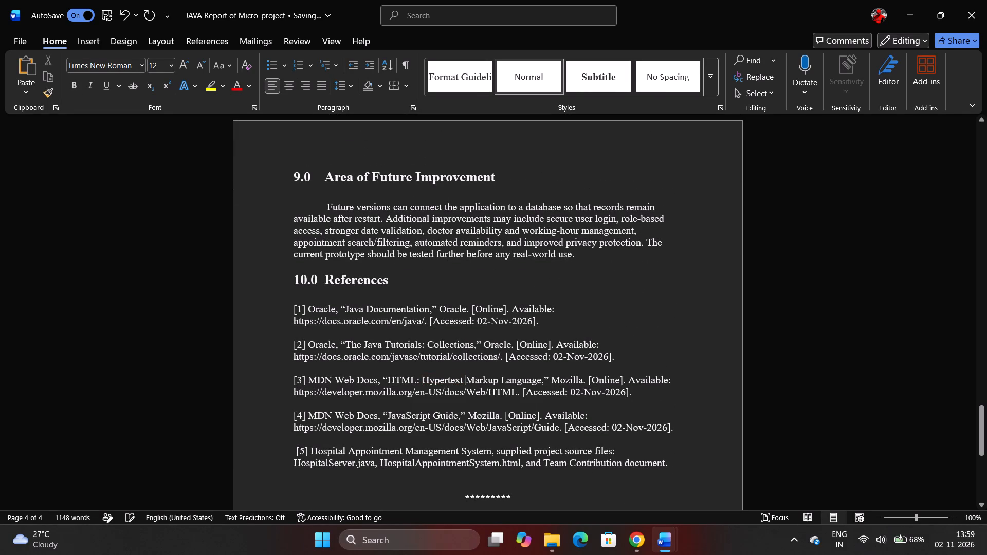
Look through the whole report from the title page to the references, examining remaining flagged words and section spacing.
scroll(445, 341, up, 7)
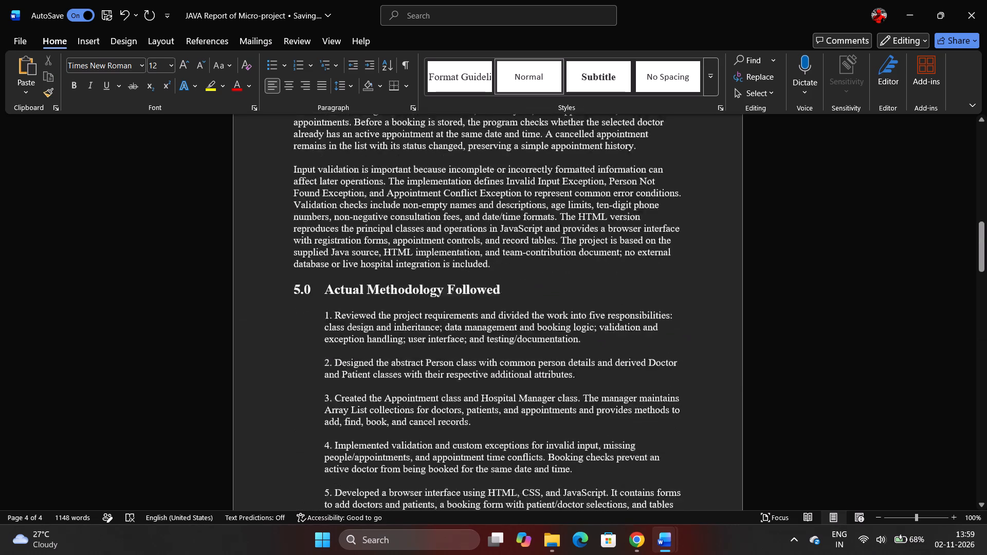
scroll(445, 341, up, 4)
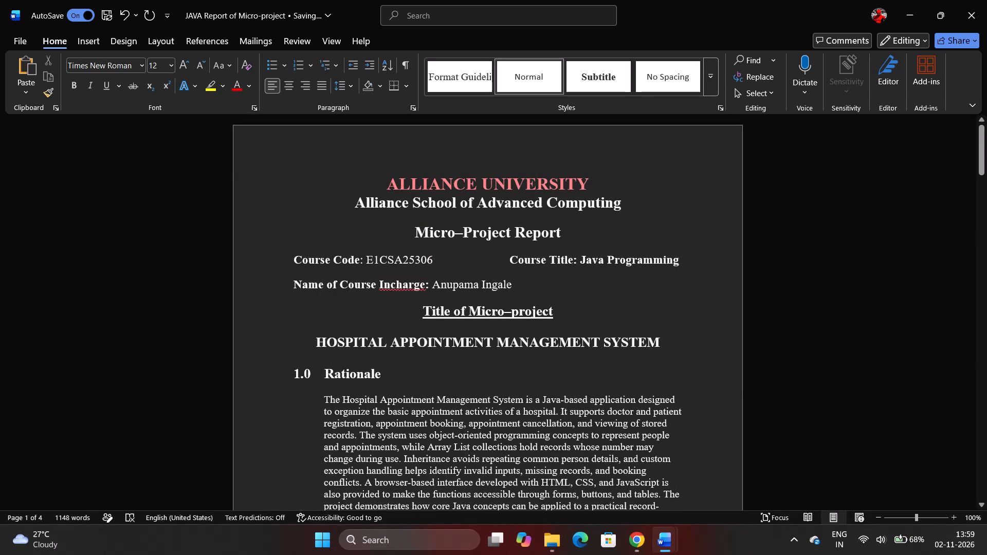
scroll(451, 362, down, 1)
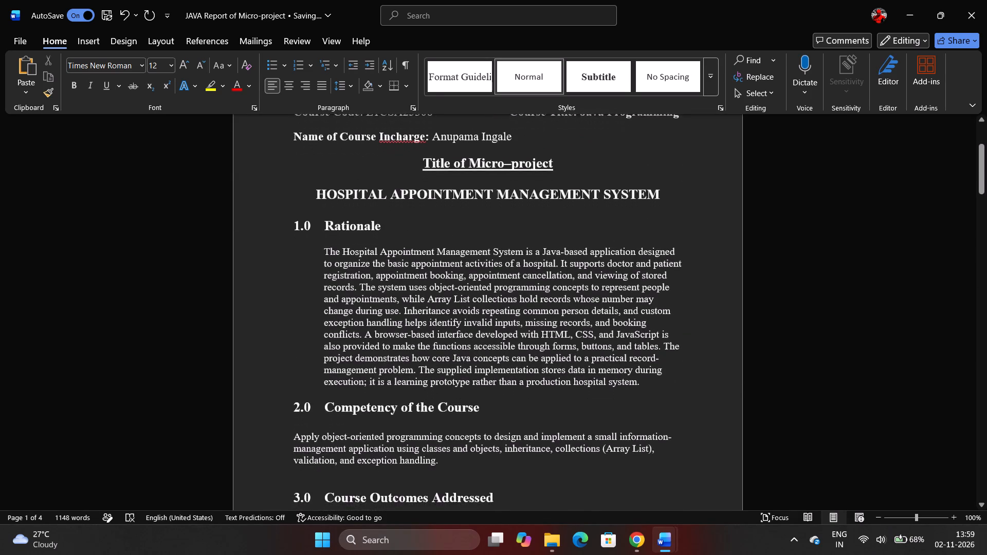
scroll(451, 362, down, 2)
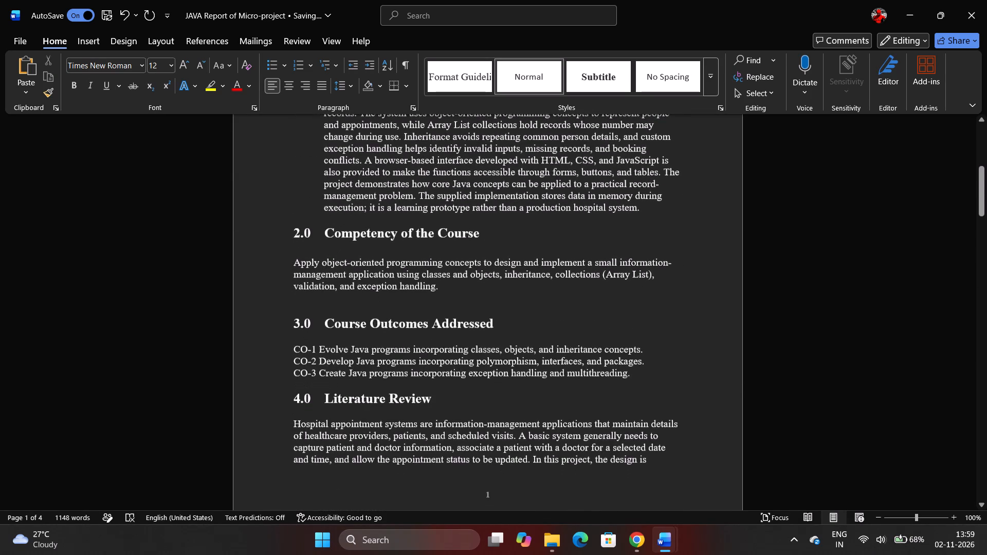
scroll(451, 362, down, 7)
scroll(492, 344, up, 7)
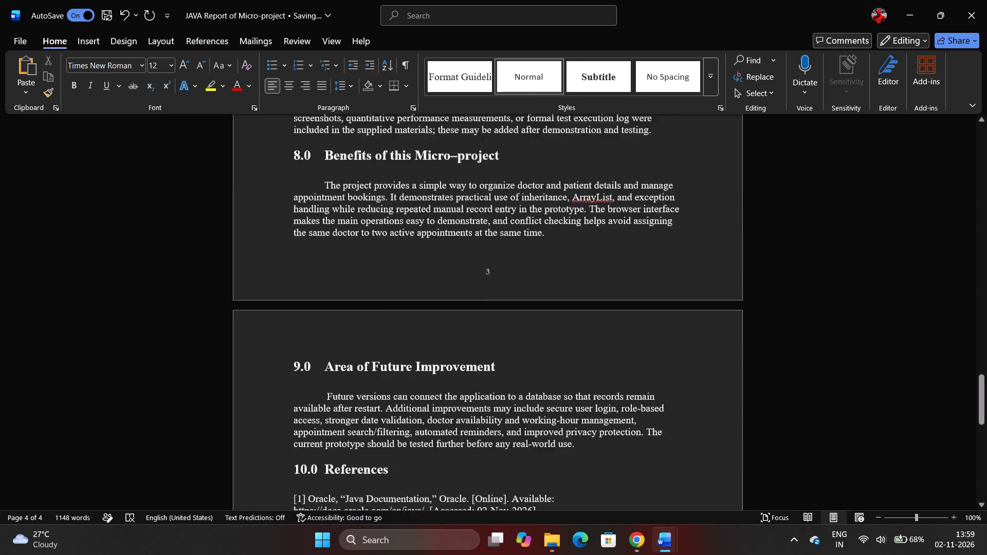
scroll(492, 344, up, 6)
Save the report.
click(109, 19)
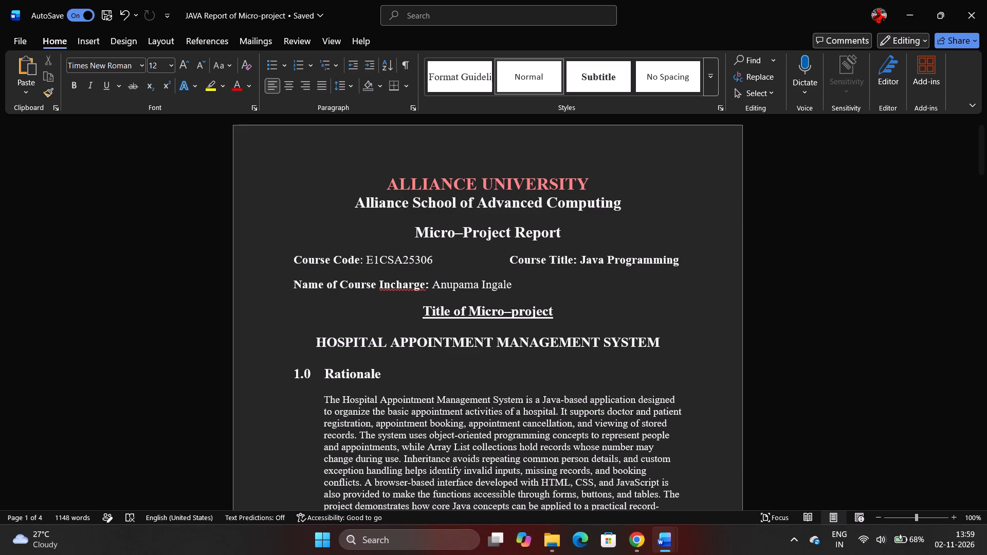
Insert the title "Ms." before the course in-charge's name on the title page.
click(434, 284)
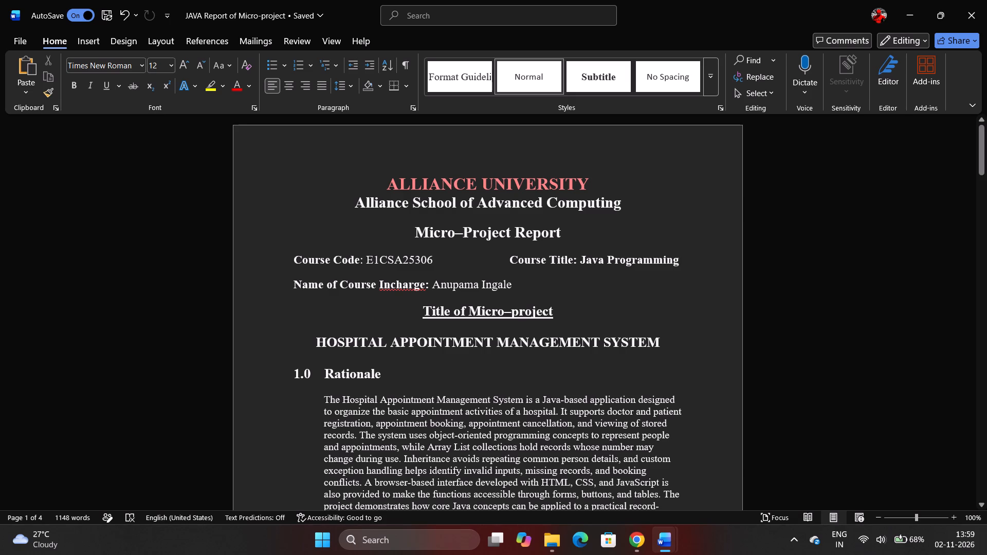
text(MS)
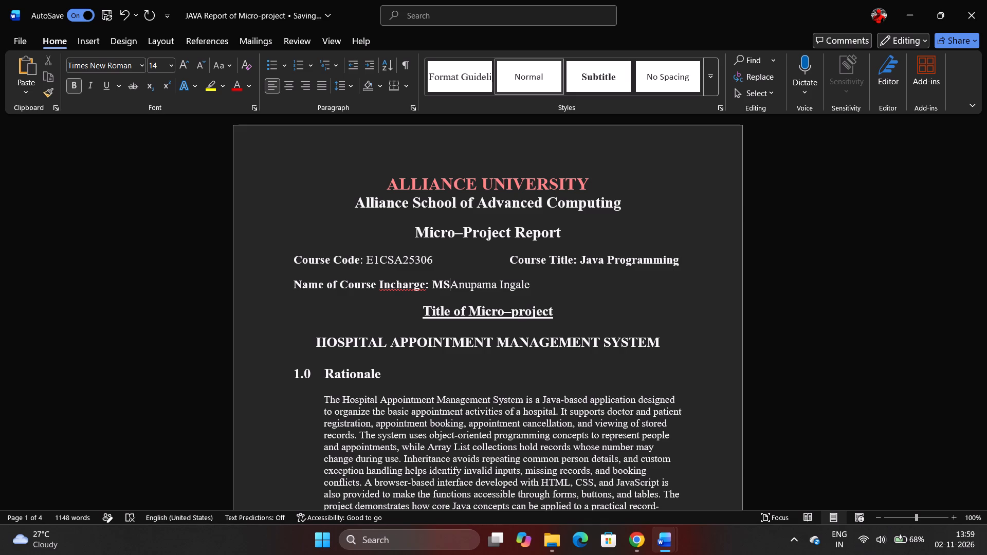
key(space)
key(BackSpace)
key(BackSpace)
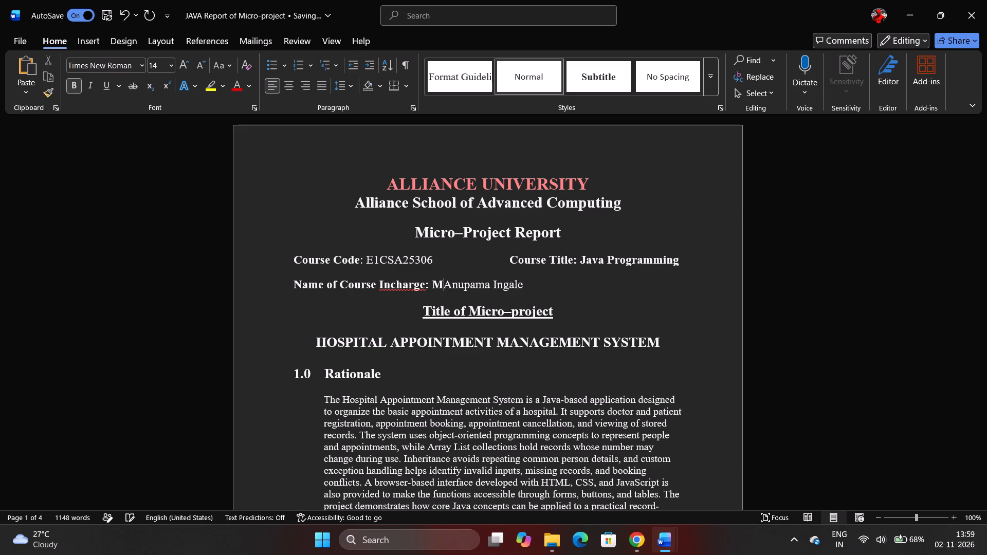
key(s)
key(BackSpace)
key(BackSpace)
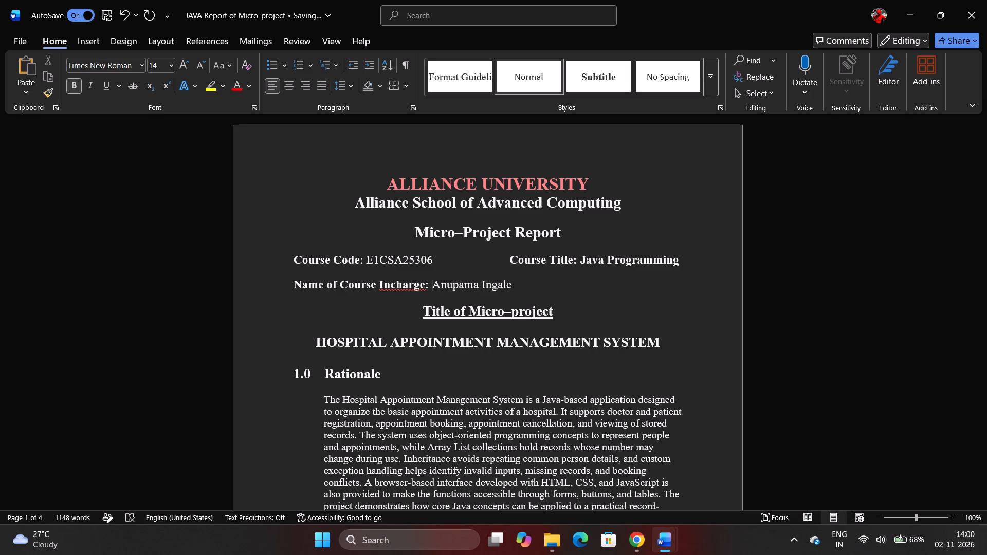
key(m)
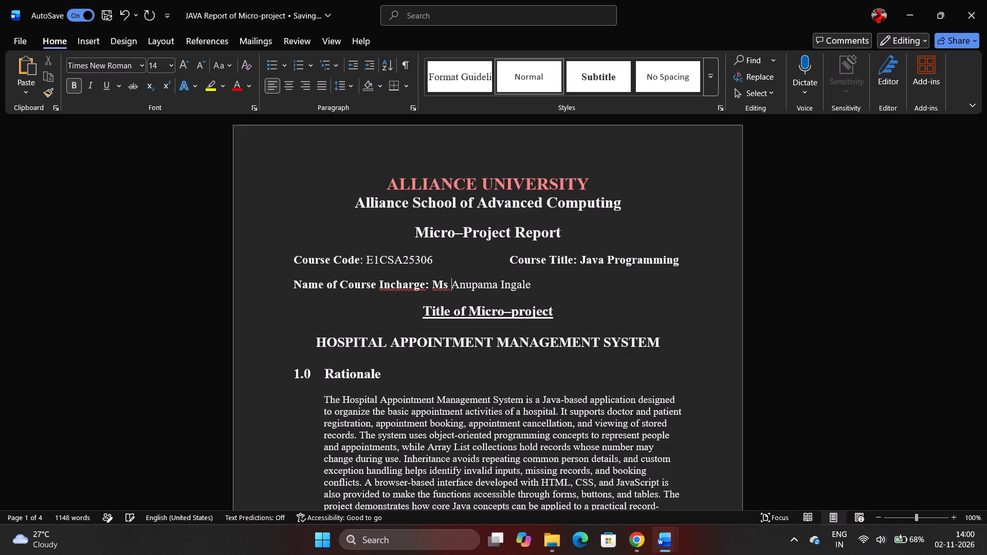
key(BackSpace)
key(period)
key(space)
Add the middle initial "K" between the course in-charge's first name and surname.
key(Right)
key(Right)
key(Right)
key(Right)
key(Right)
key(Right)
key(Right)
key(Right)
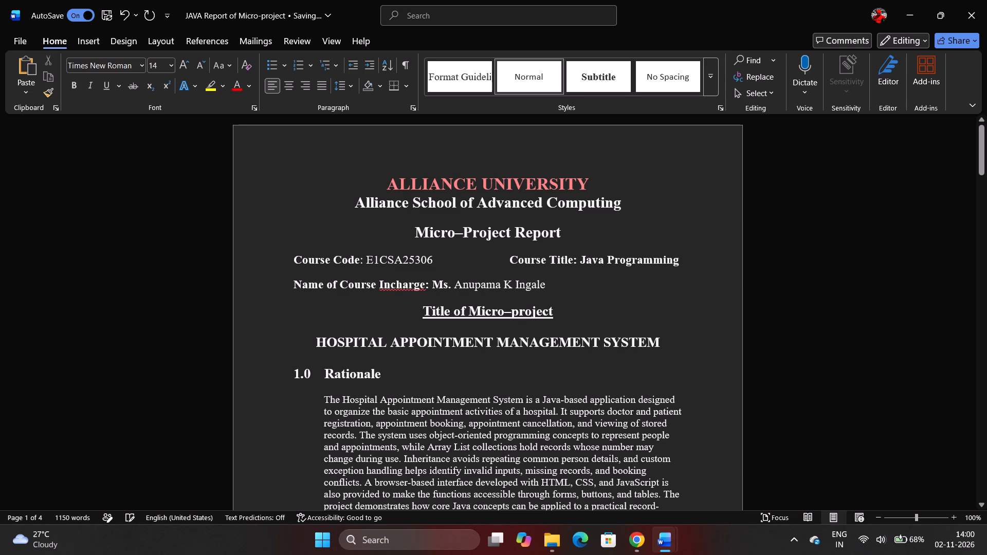
Remove the bold formatting from "Ms." in the course in-charge line.
drag(451, 289, 431, 286)
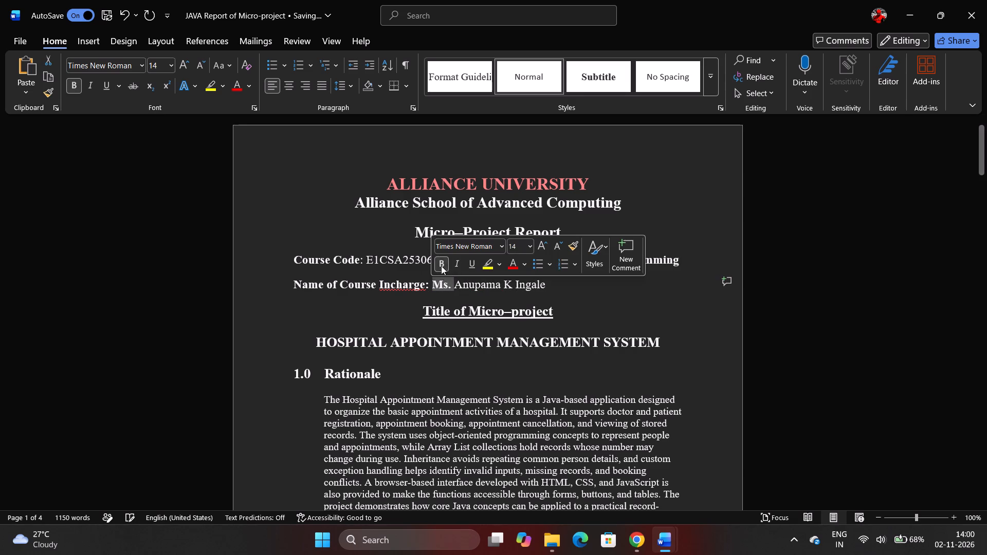
click(443, 261)
click(456, 289)
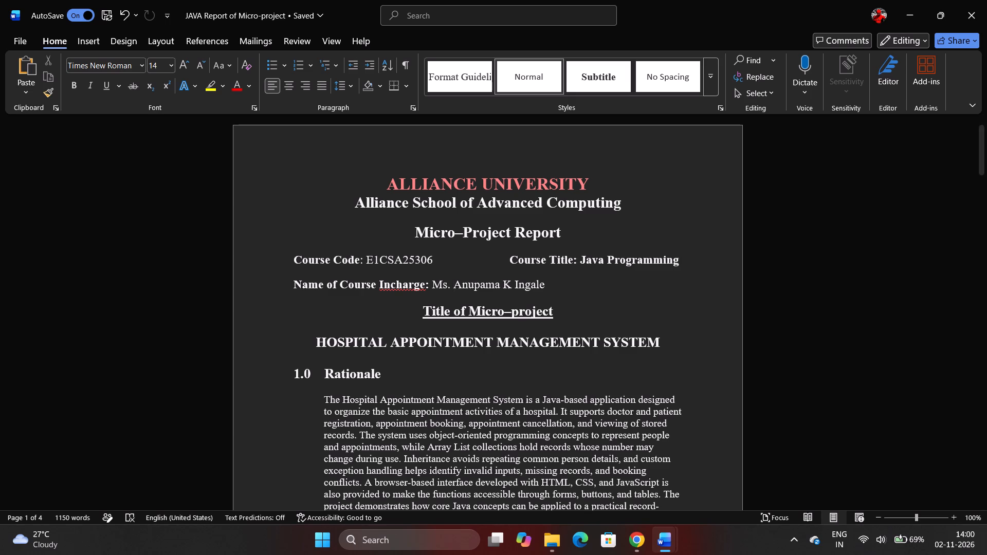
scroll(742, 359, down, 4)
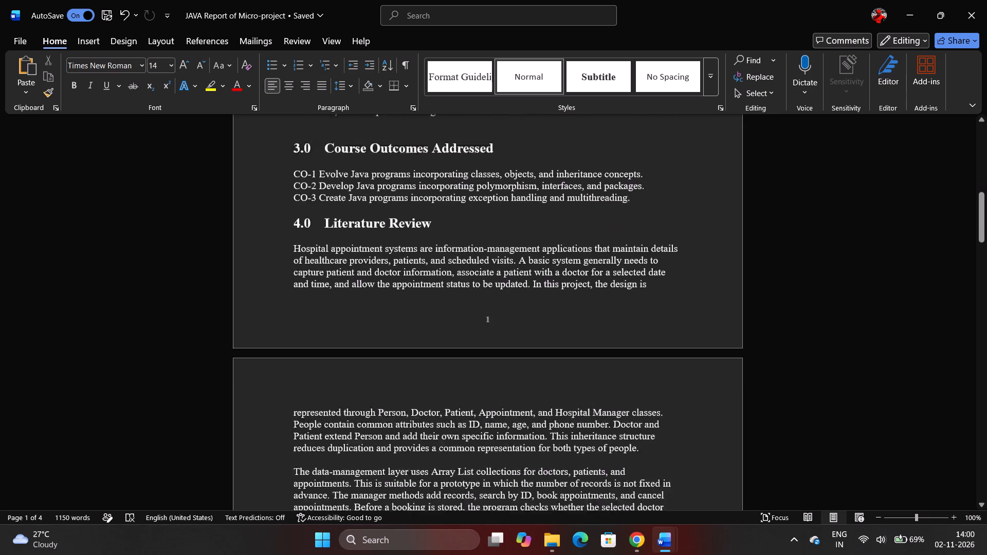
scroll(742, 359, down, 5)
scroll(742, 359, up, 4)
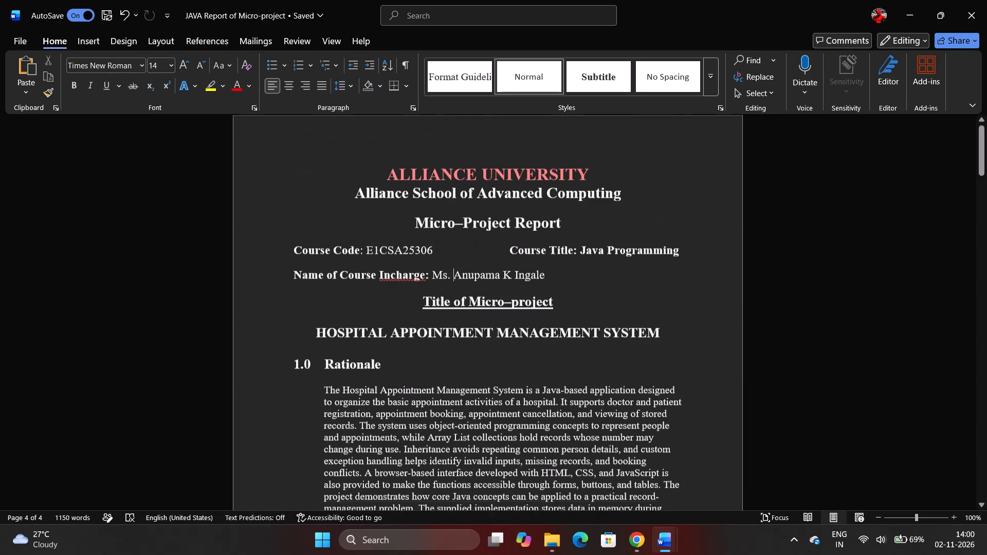
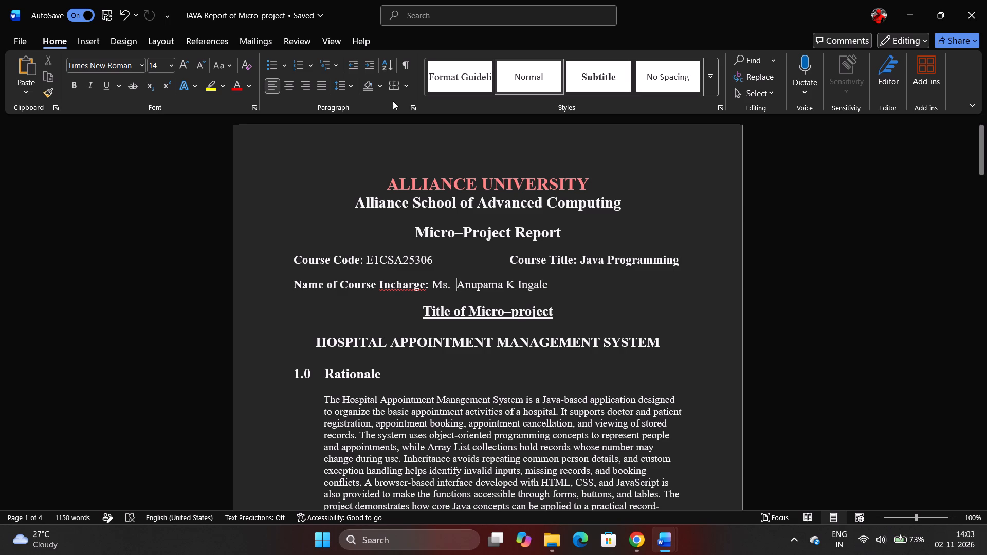
Save the report again.
click(107, 21)
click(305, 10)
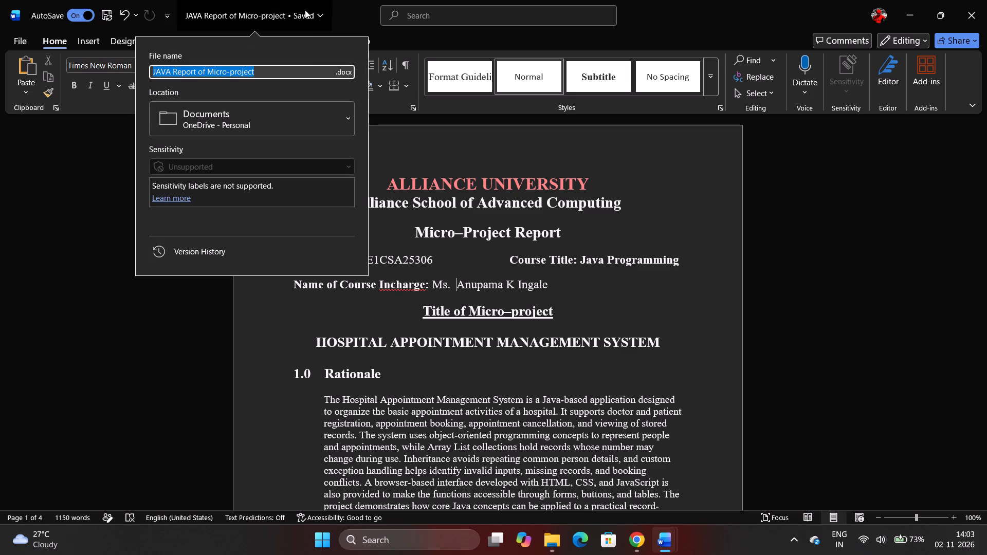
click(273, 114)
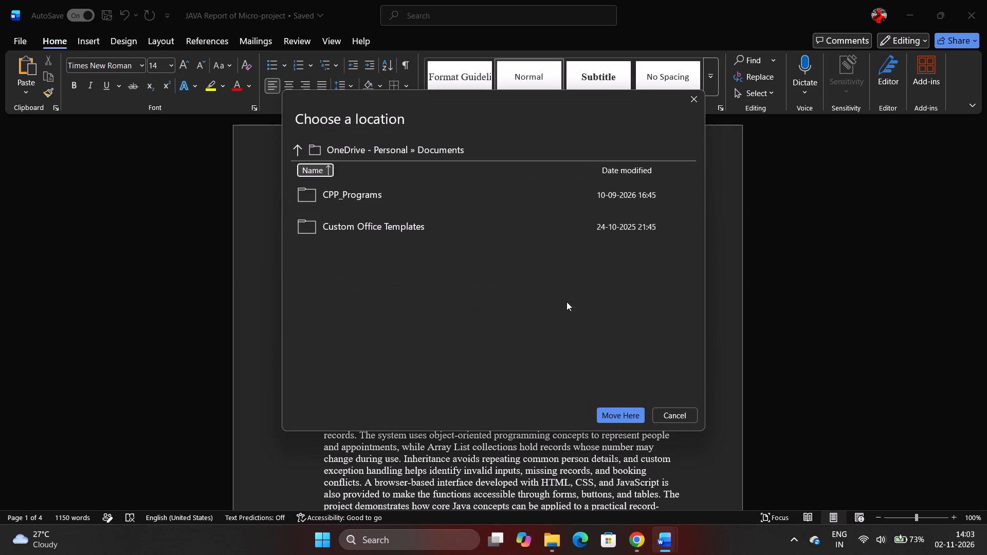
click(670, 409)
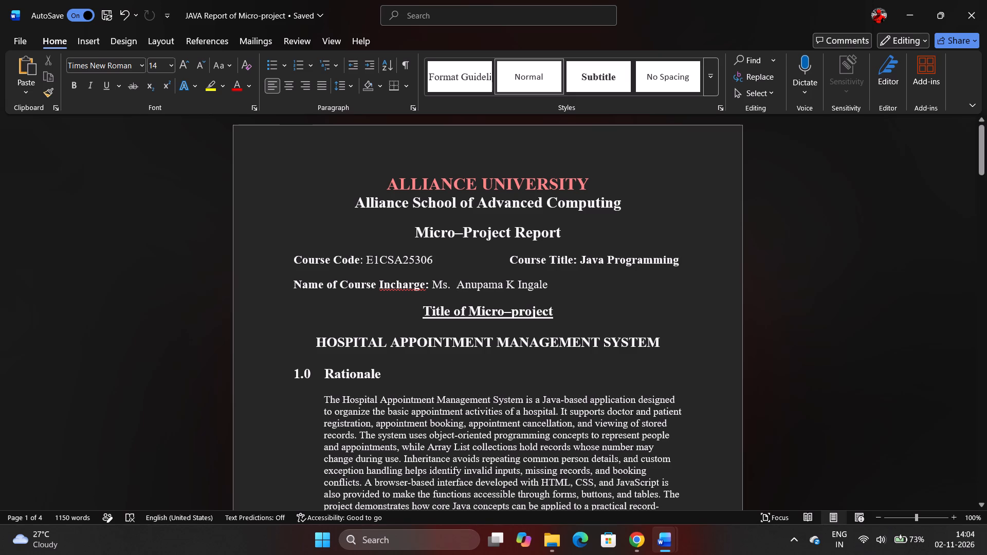
Open the sharing options for the report.
click(963, 41)
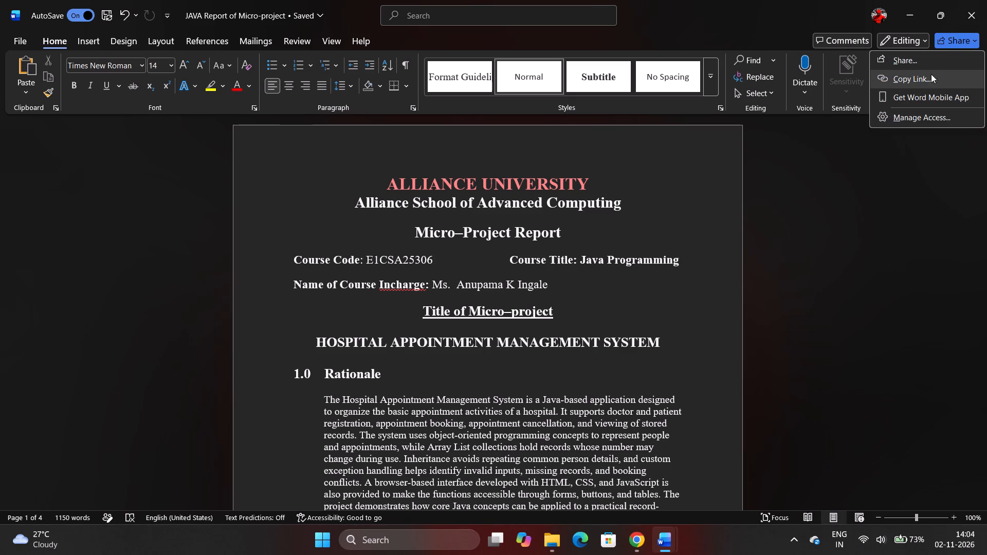
Open the report's sharing dialog and examine its access list, link settings and edit or view permission choices.
click(909, 60)
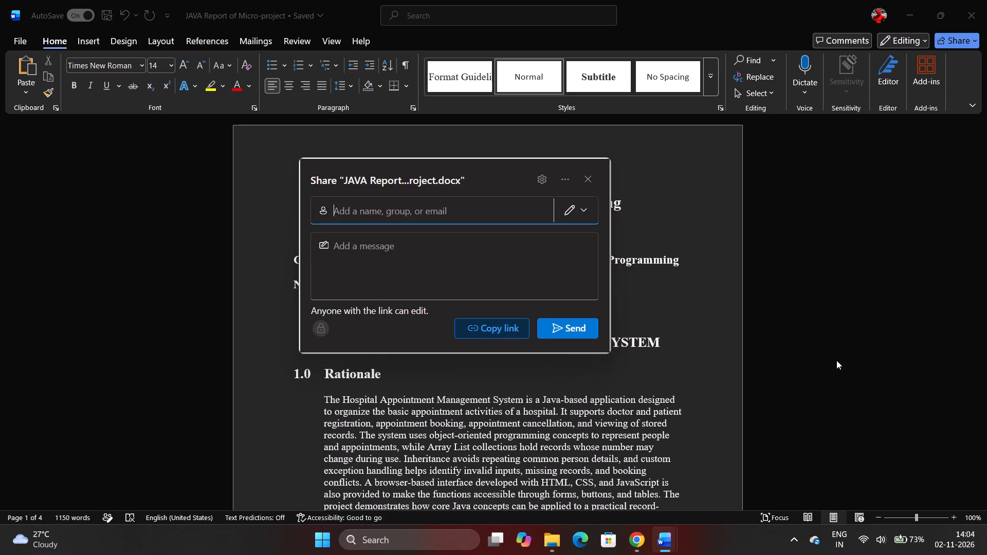
click(322, 332)
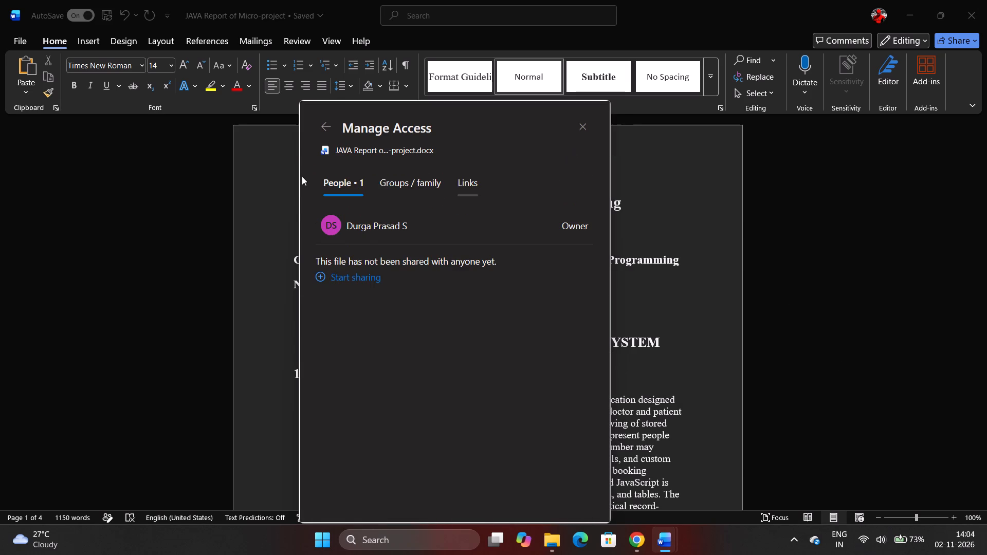
click(322, 125)
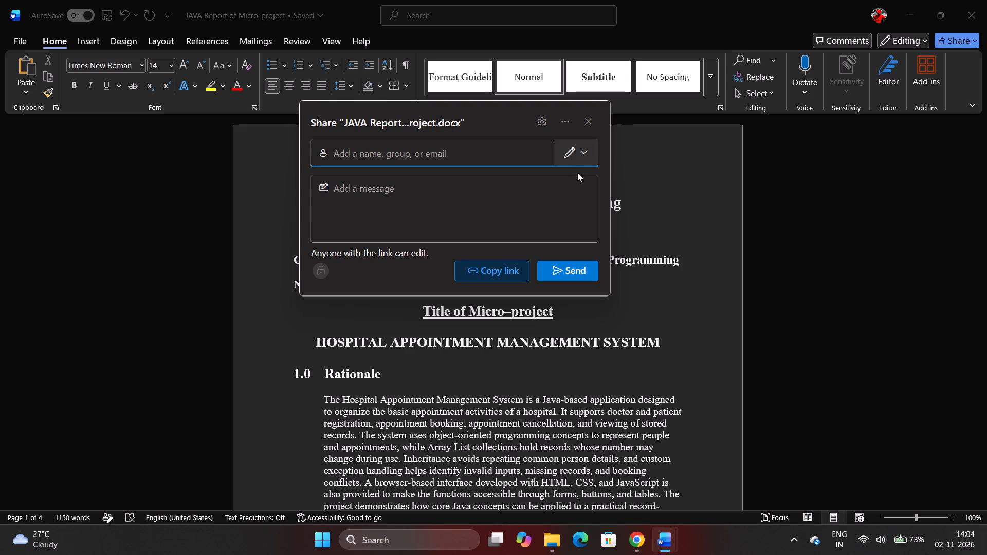
click(549, 129)
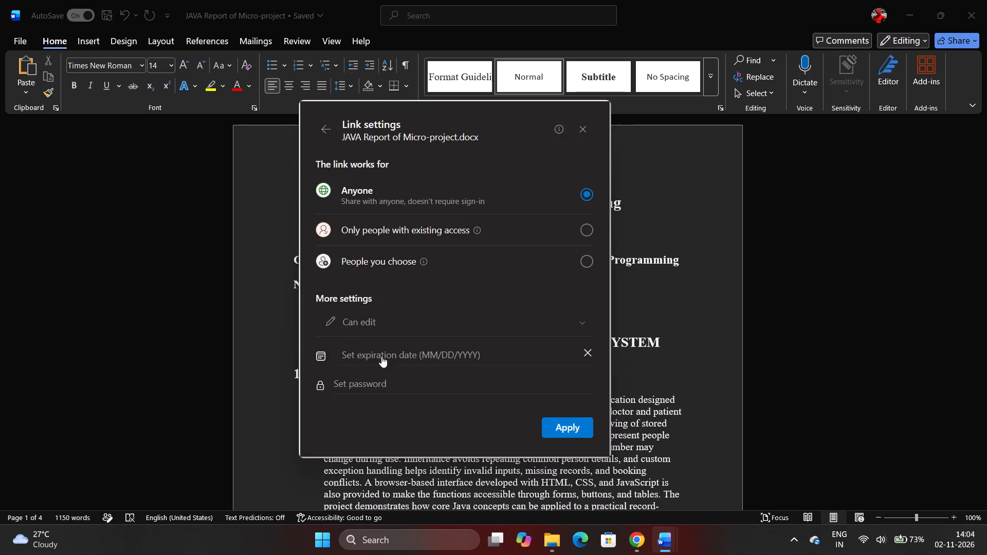
click(323, 124)
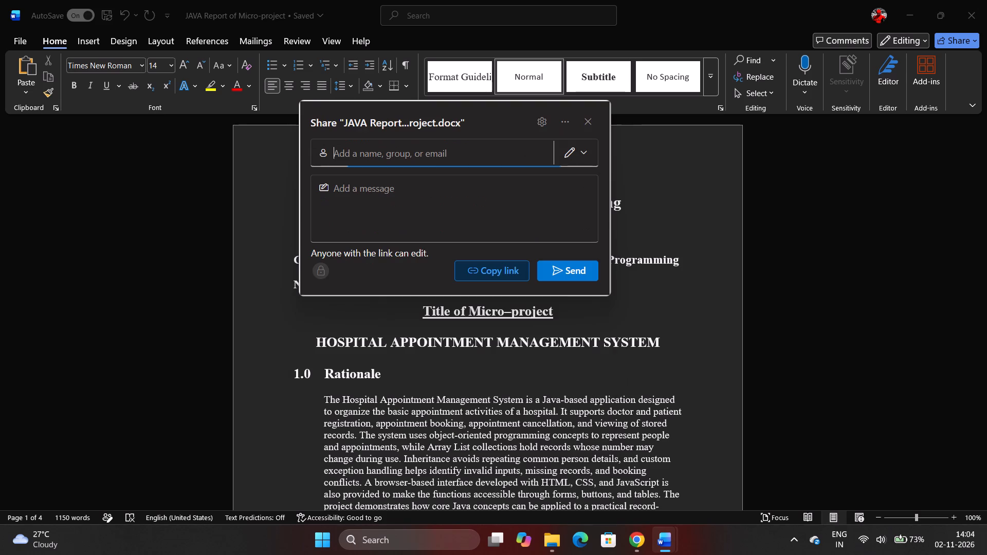
click(588, 150)
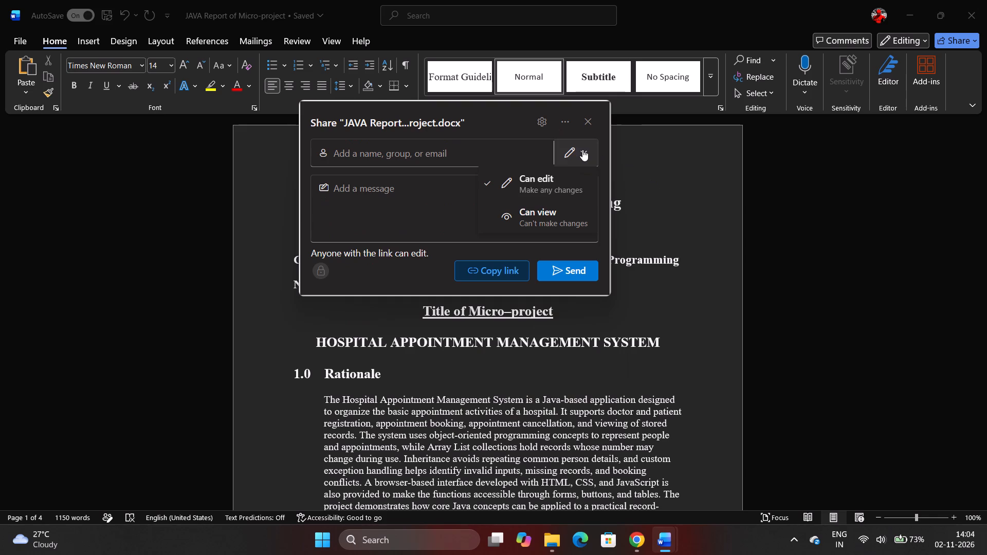
click(576, 147)
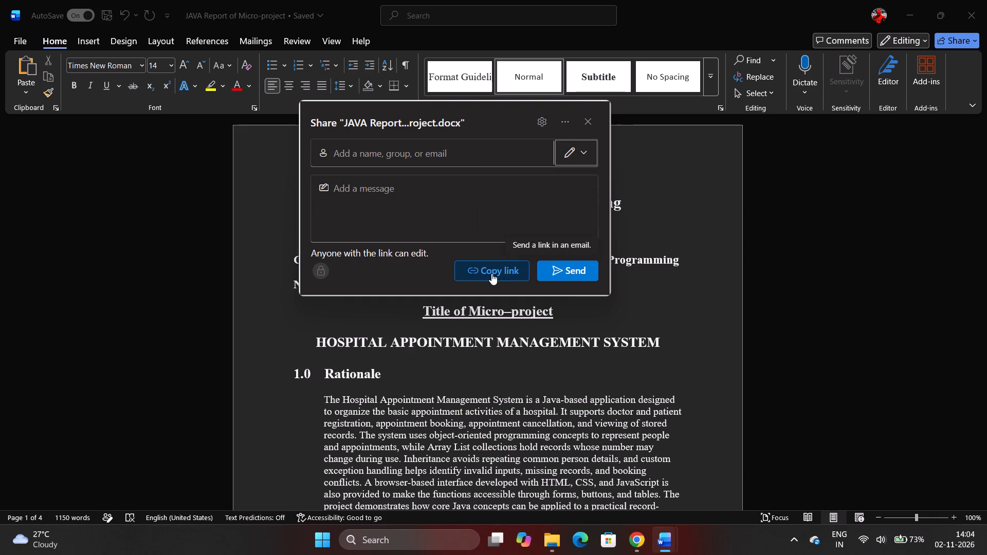
Copy the report's sharing link with edit access for anyone.
click(491, 273)
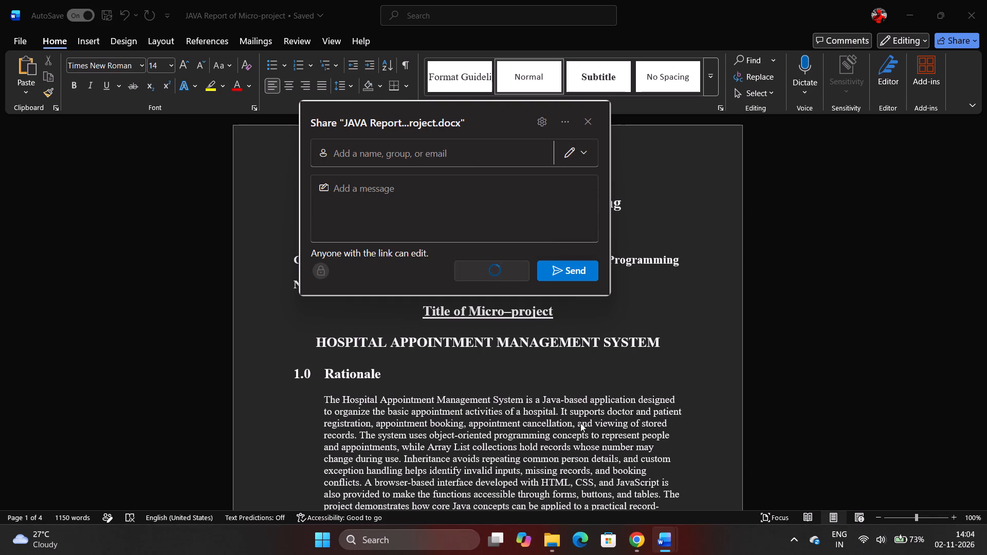
Switch to Google Chrome.
click(637, 548)
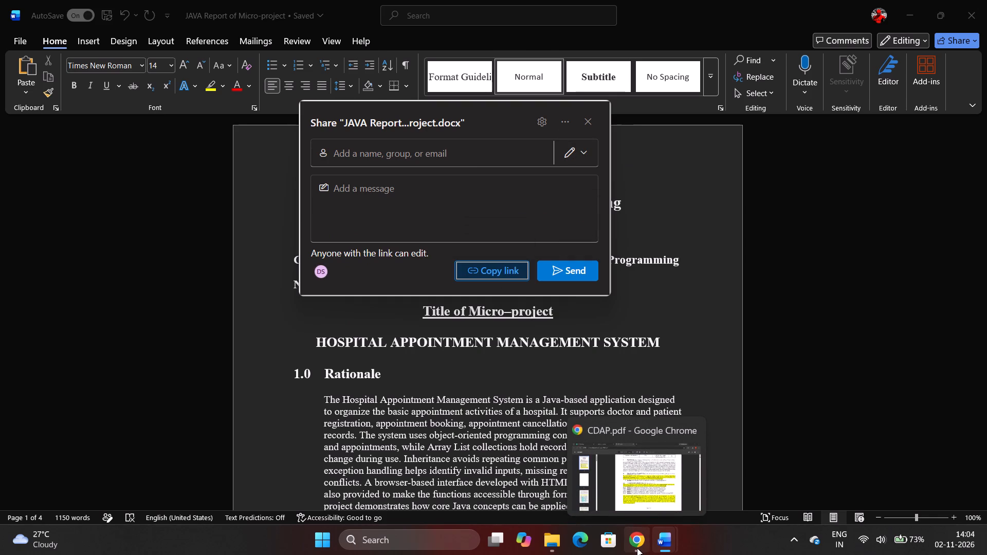